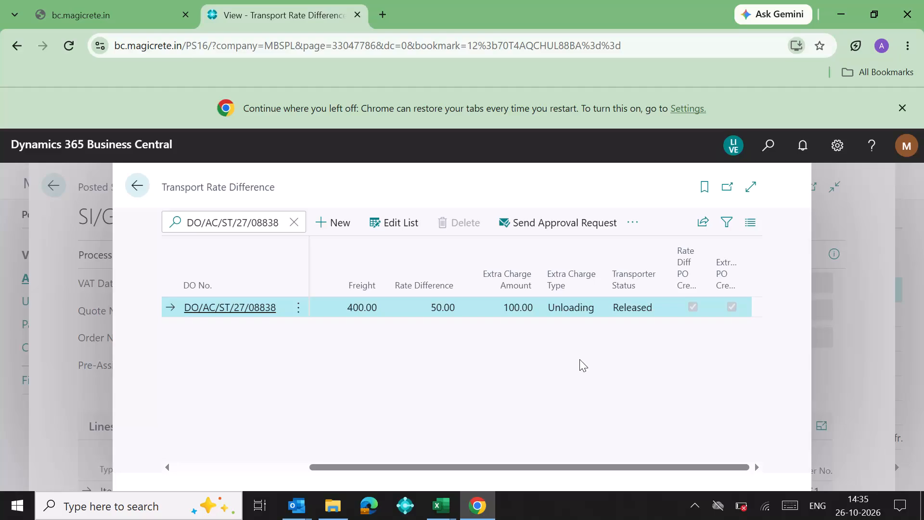
Check the rate difference for DO/AC/ST/27/08838, then return to the Posted Sales Invoices list.
triple_click(434, 305)
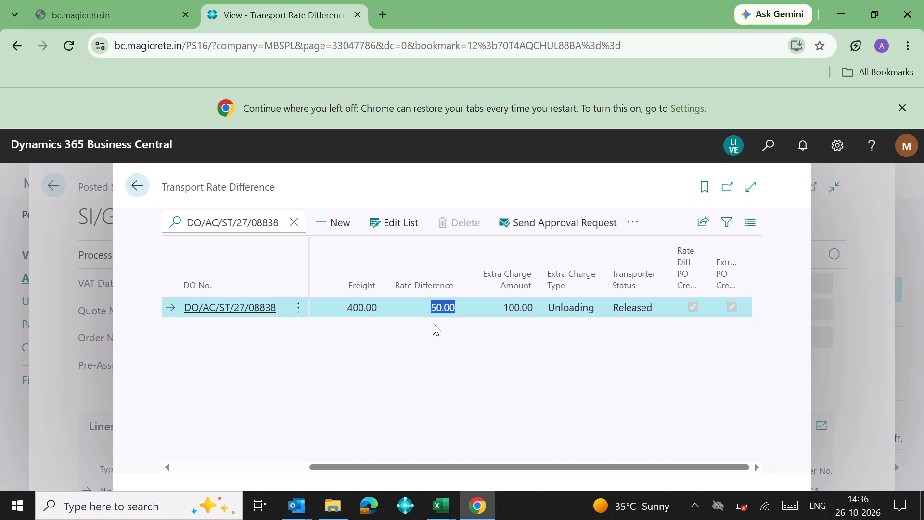
left_click(135, 188)
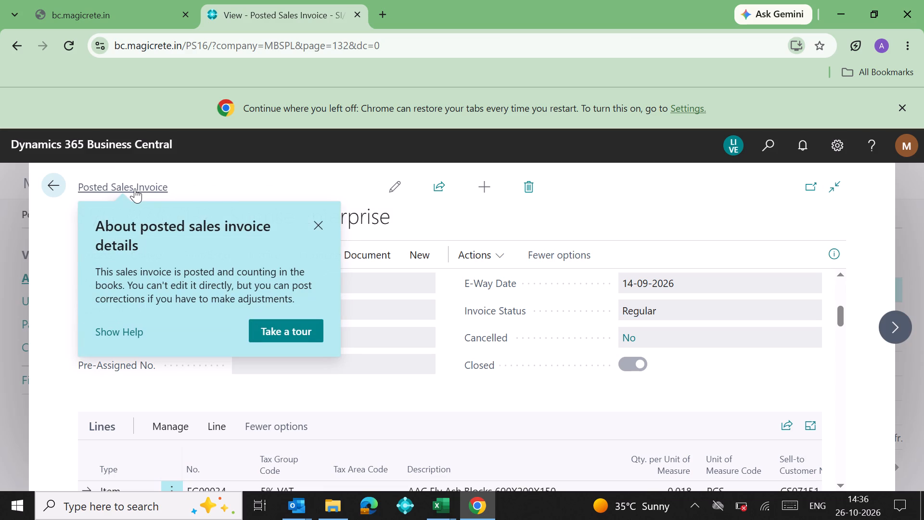
left_click(319, 223)
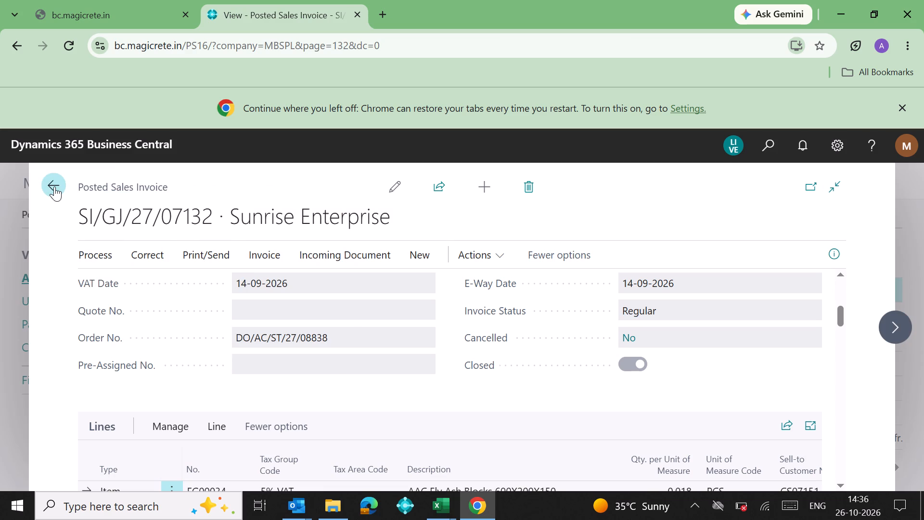
left_click(54, 186)
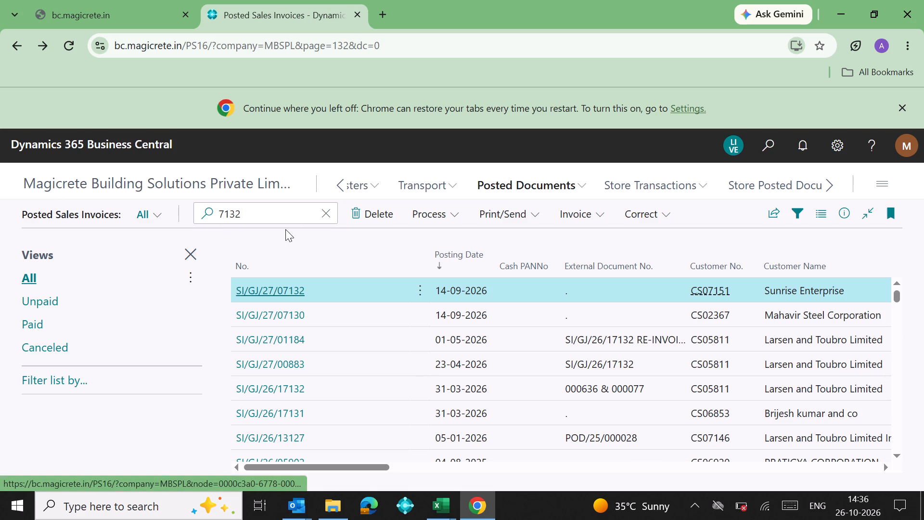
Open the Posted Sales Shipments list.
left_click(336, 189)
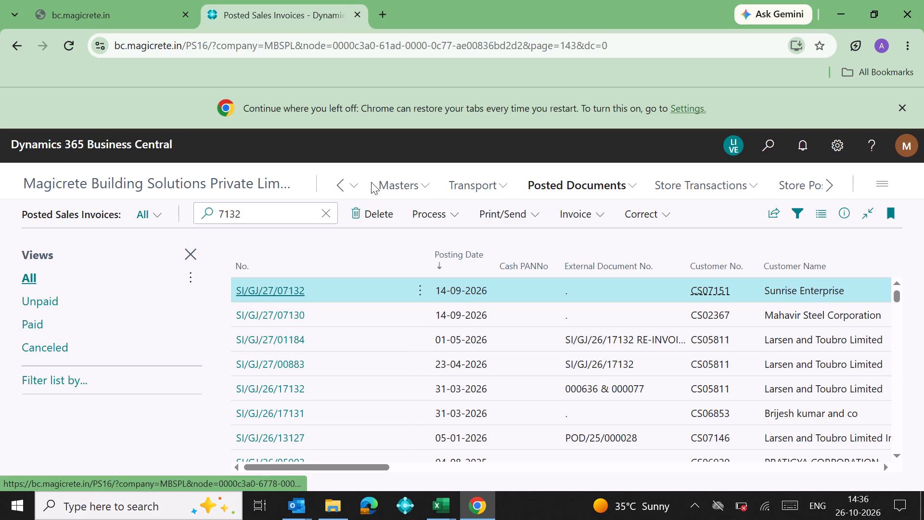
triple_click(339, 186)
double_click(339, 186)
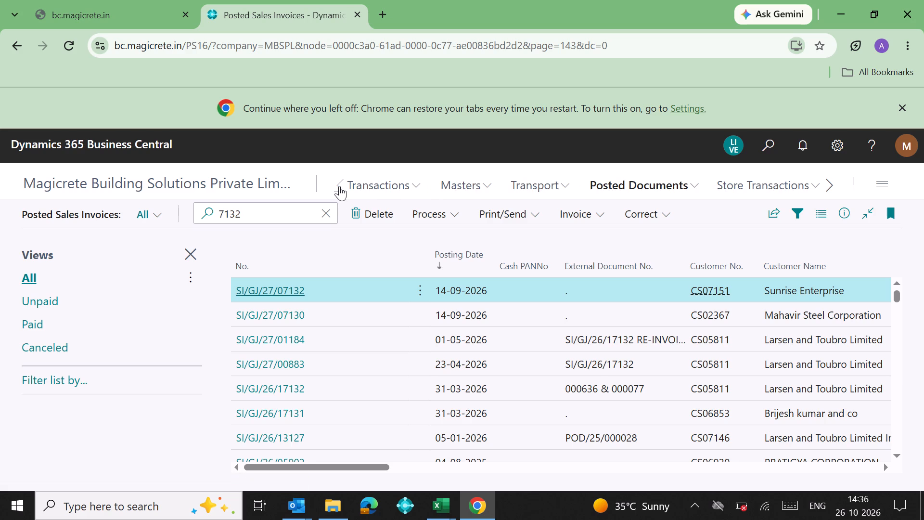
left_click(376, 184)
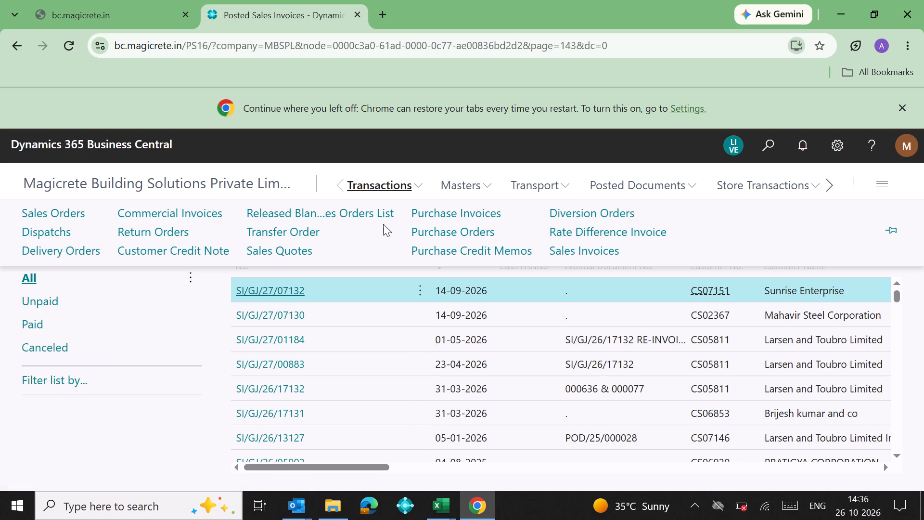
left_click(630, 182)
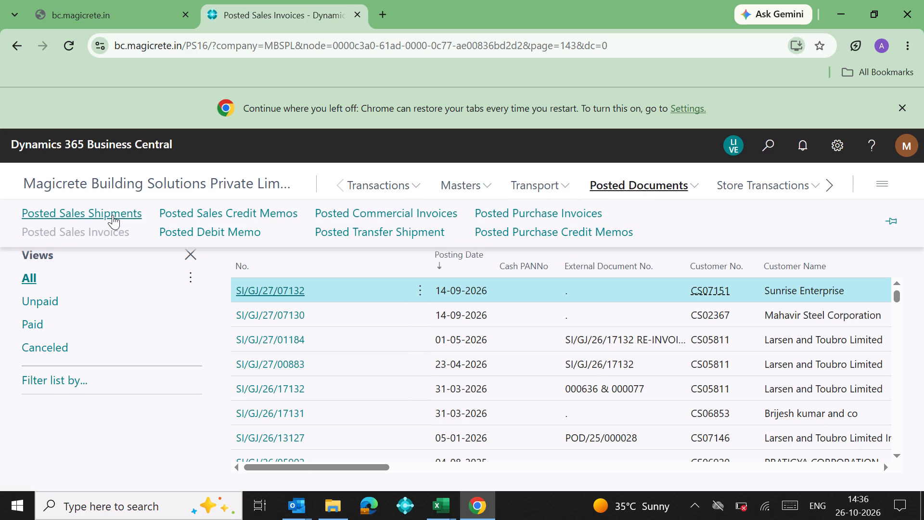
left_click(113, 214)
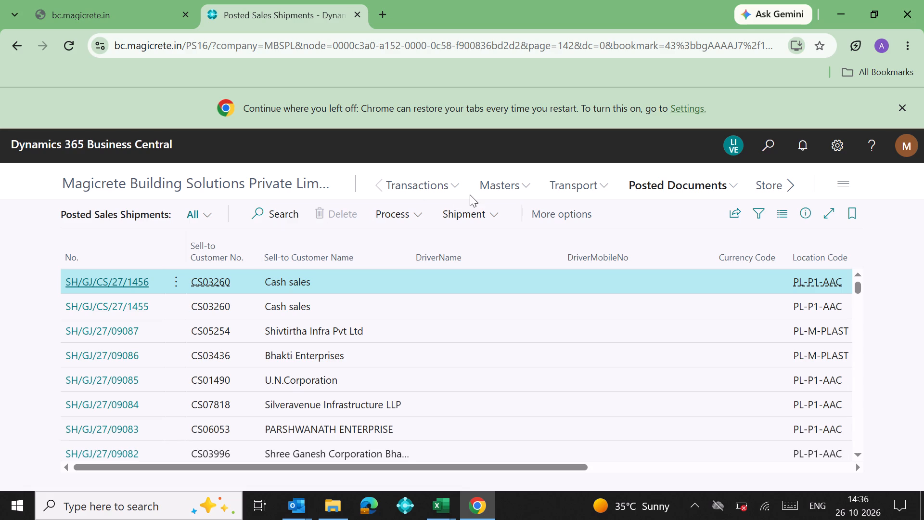
Go to the Posted Sales Invoices list, search for 07658 and open invoice SI/GJ/27/07658.
left_click(660, 182)
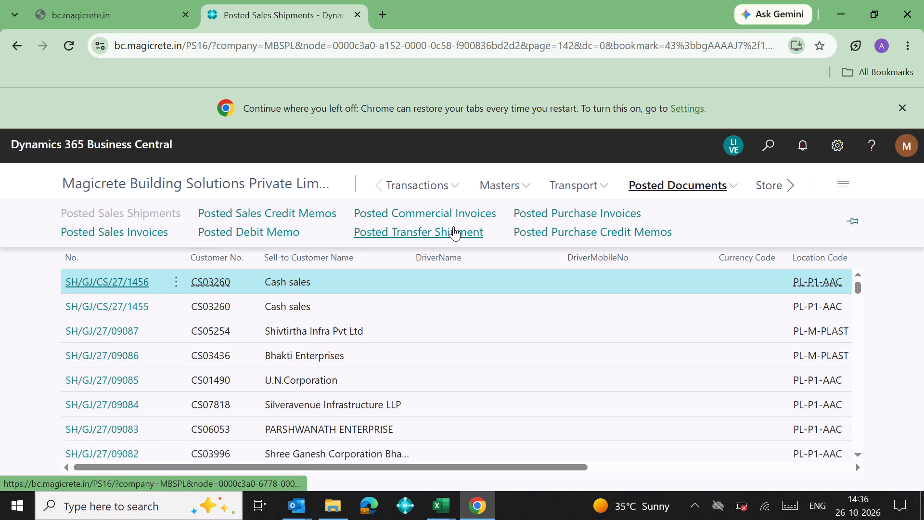
left_click(153, 232)
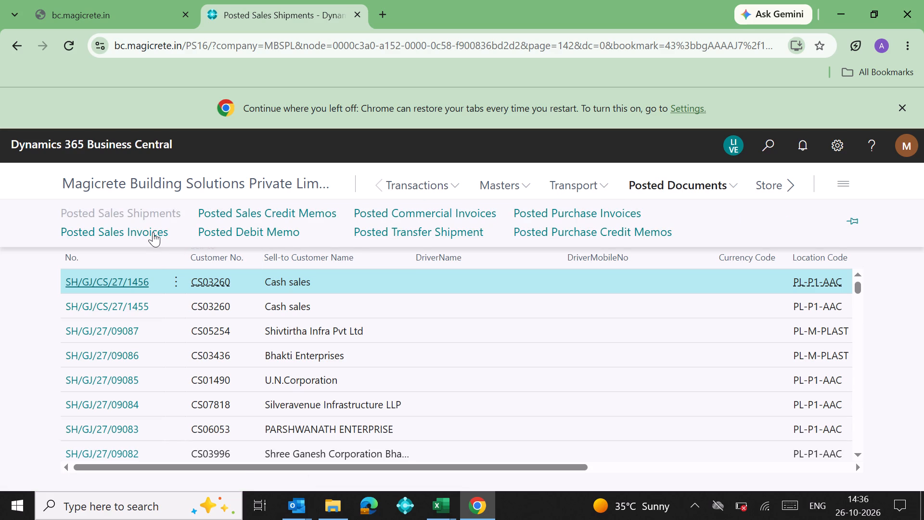
left_click(206, 218)
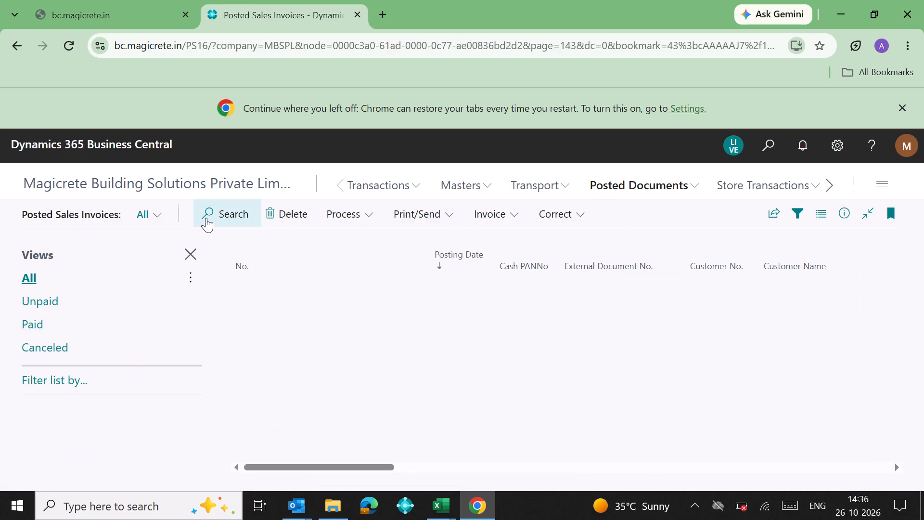
type("07658")
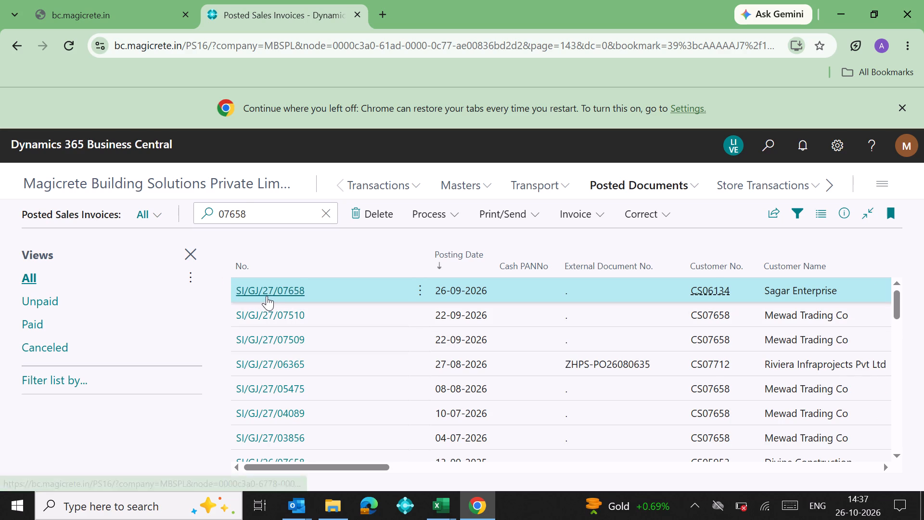
left_click(267, 292)
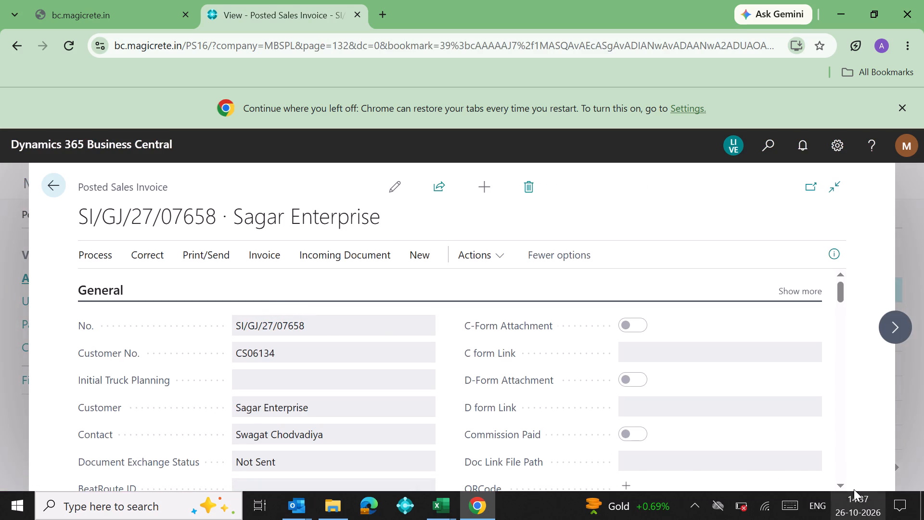
Copy the order number from posted sales invoice SI/GJ/27/07658.
left_click(839, 487)
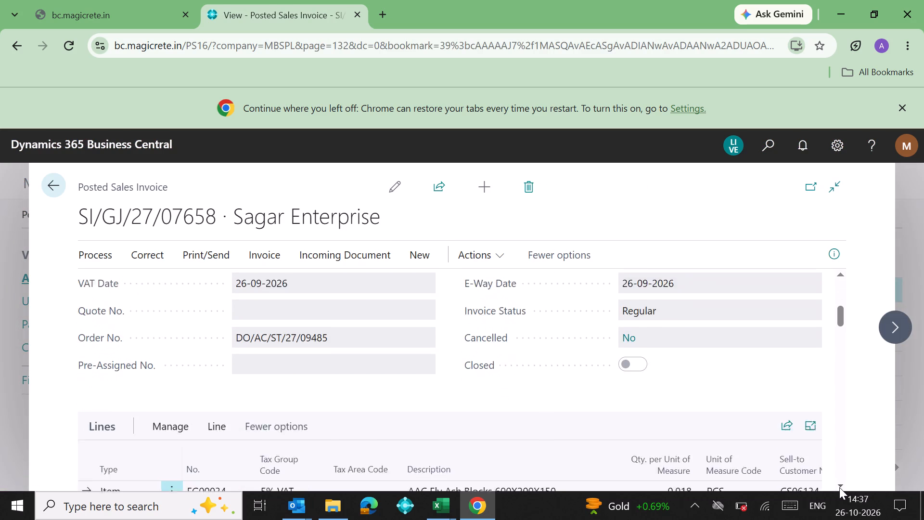
double_click(839, 487)
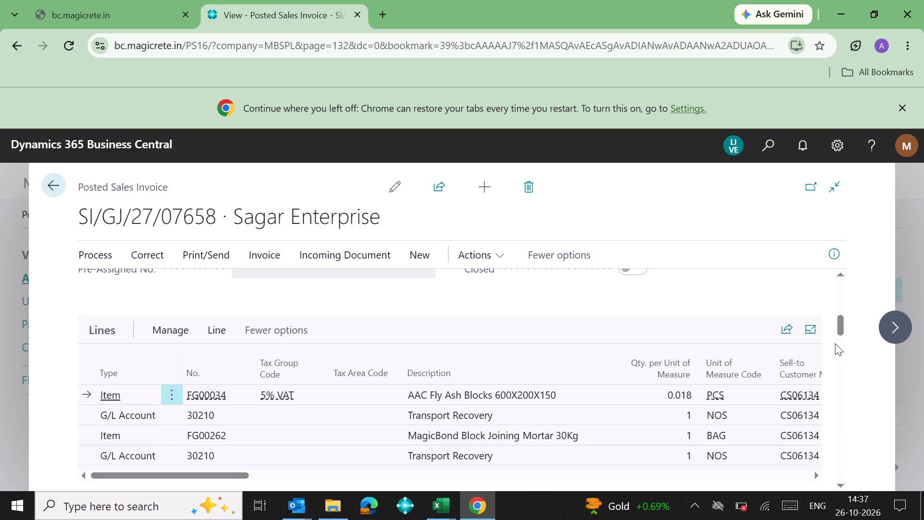
left_click(839, 275)
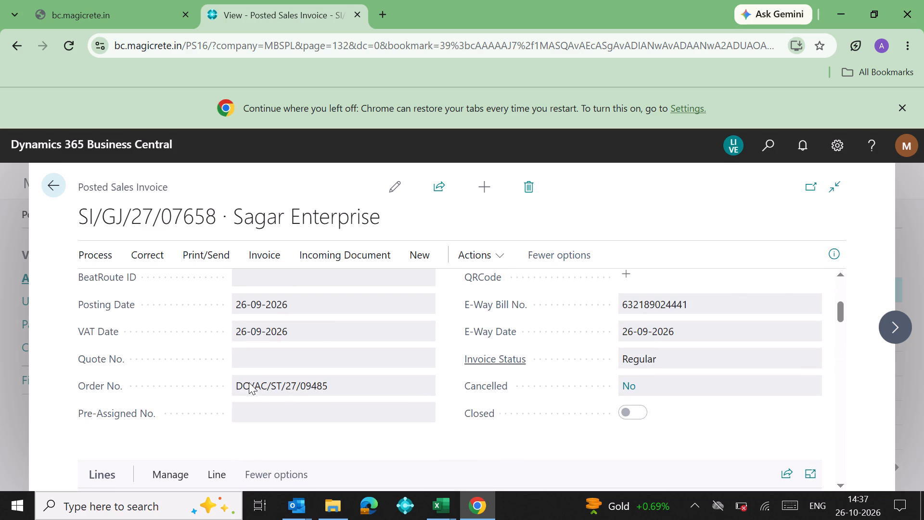
triple_click(246, 386)
left_click(246, 386)
key("ctrl+c")
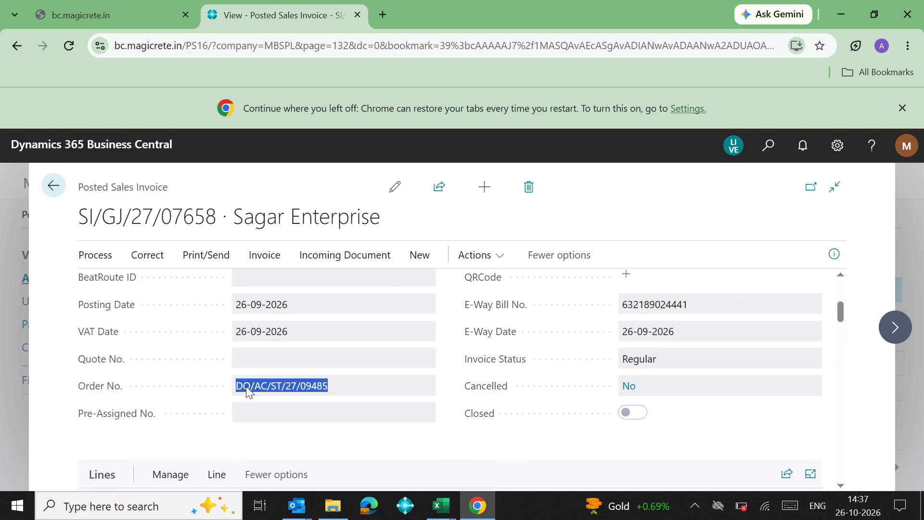
Look up DO/AC/ST/27/09485 in Transport Rate Difference, review its charges and PO status, and return to the Posted Sales Invoices list.
left_click(771, 145)
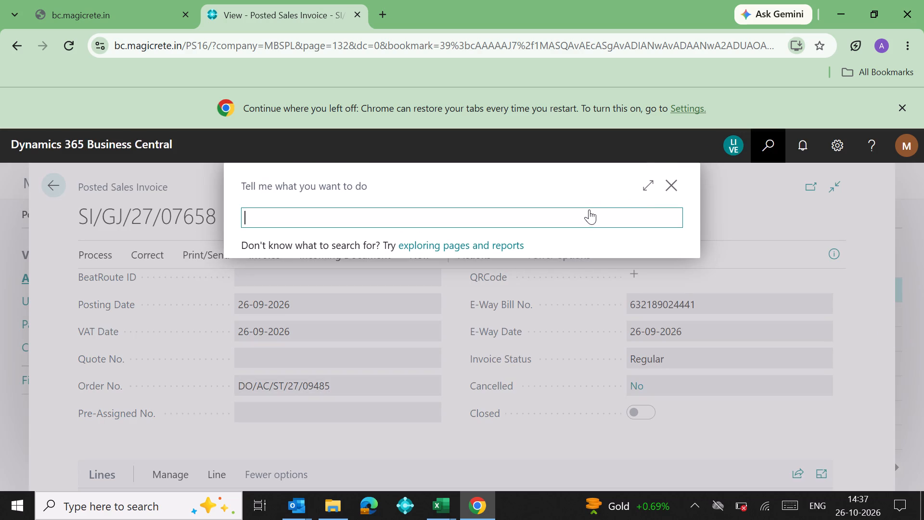
left_click(587, 216)
type("rate dif")
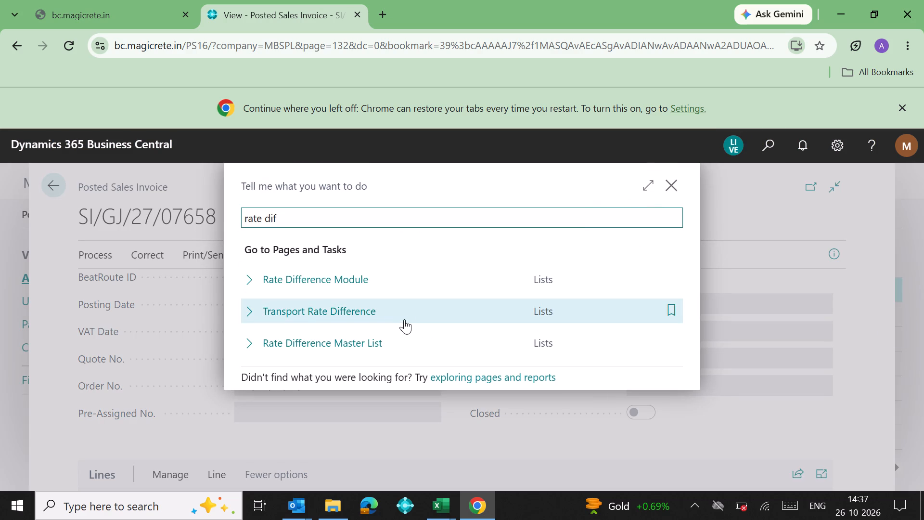
left_click(406, 312)
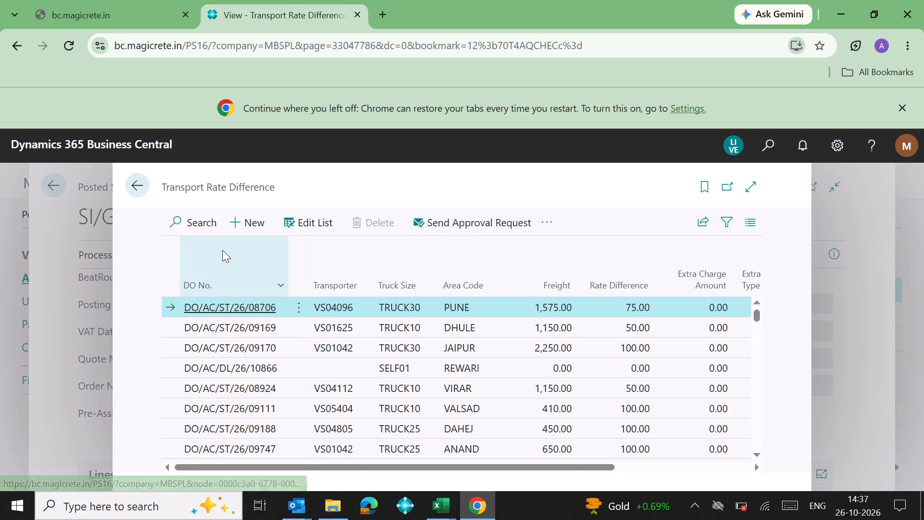
left_click(173, 221)
key("ctrl+v")
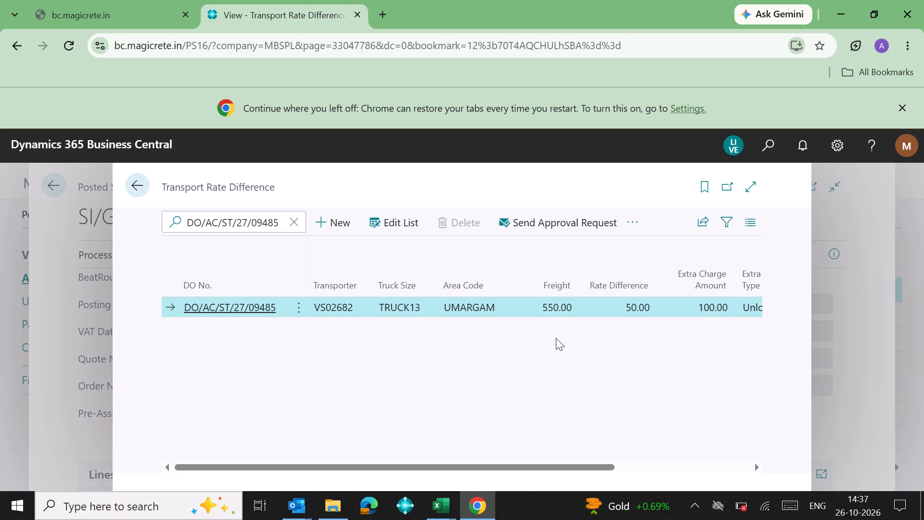
left_click(756, 468)
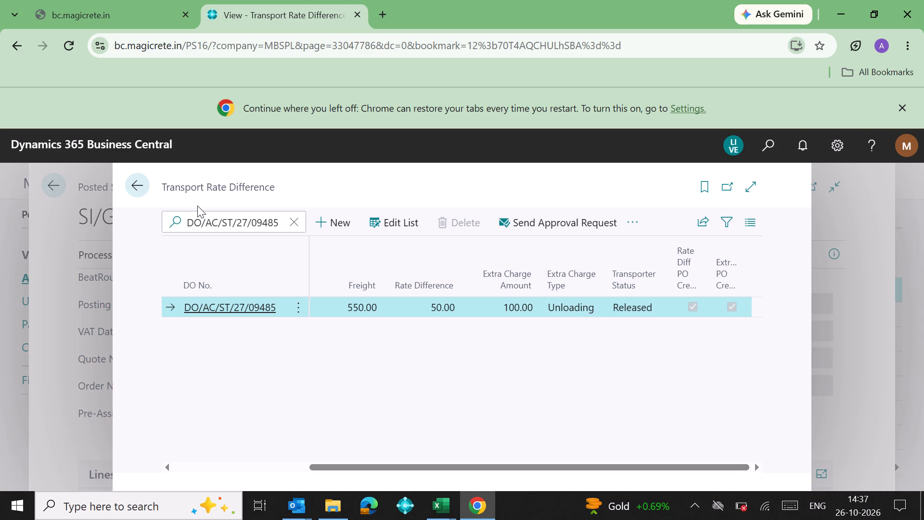
left_click(130, 182)
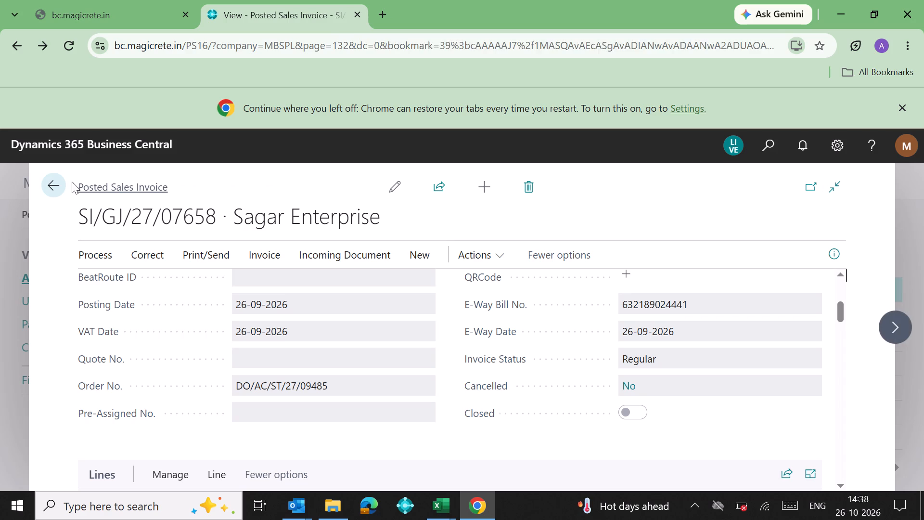
left_click(56, 184)
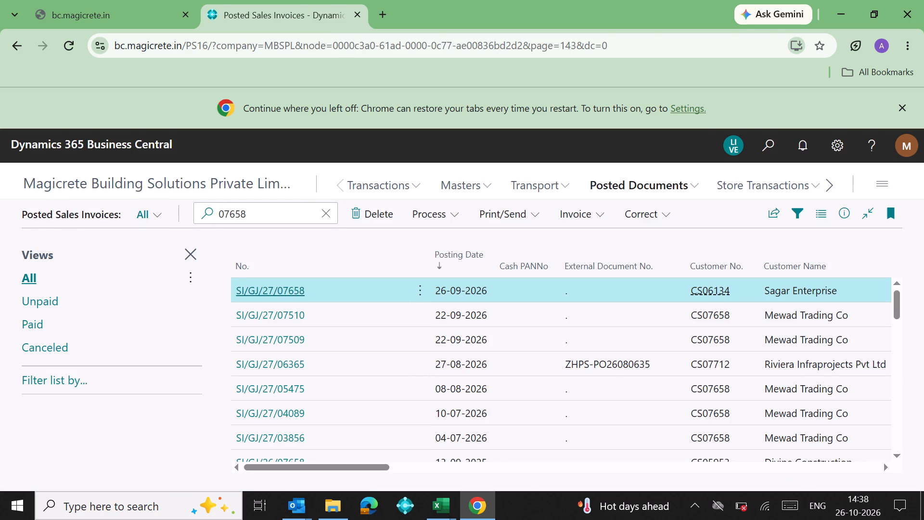
Search the posted sales invoices for 07812 and open invoice SI/GJ/27/07812.
left_click(261, 214)
key("BackSpace")
key("BackSpace")
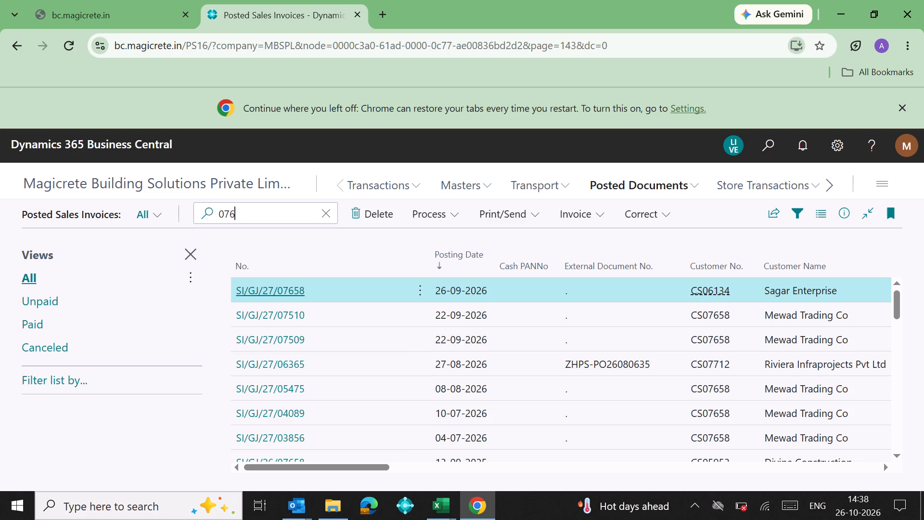
key("BackSpace")
key("9")
key("BackSpace")
type("812")
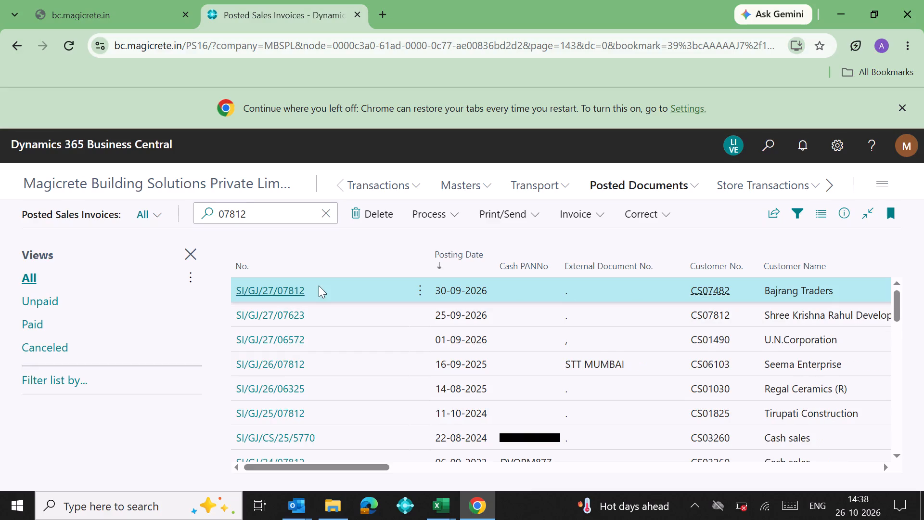
left_click(260, 289)
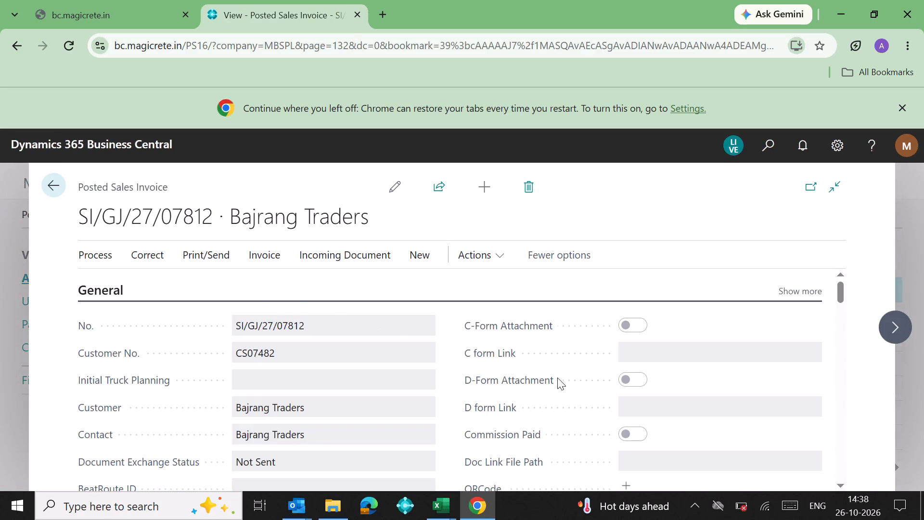
double_click(839, 485)
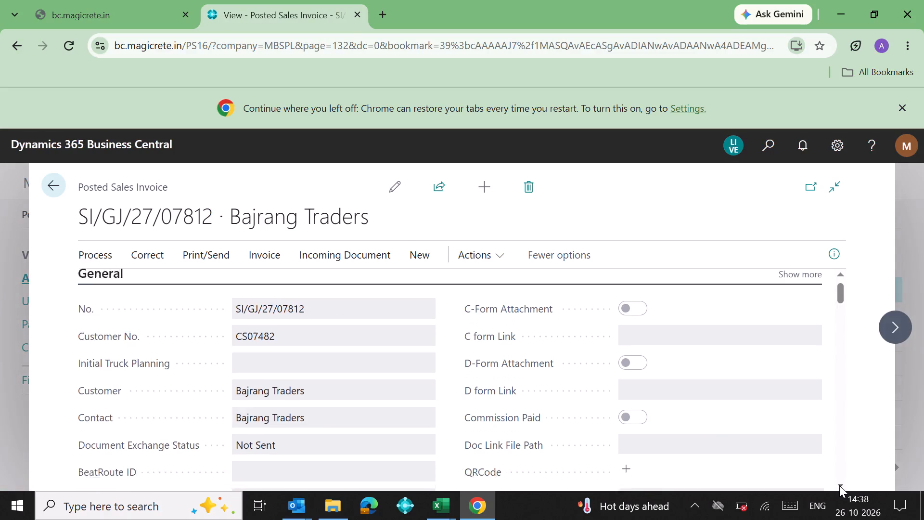
left_click(839, 485)
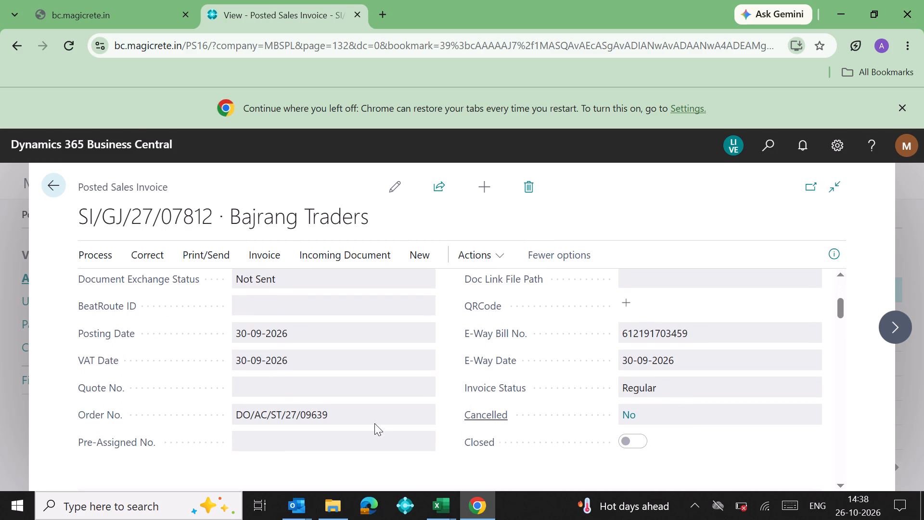
triple_click(241, 412)
left_click(241, 412)
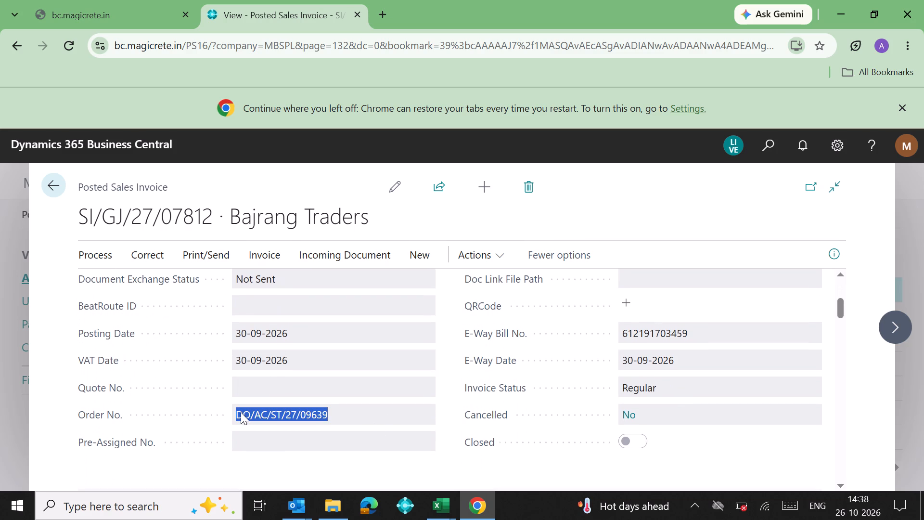
key("ctrl+c")
Look up DO/AC/ST/27/09639 in Transport Rate Difference, review its charges and PO status, and return to the Posted Sales Invoices list.
left_click(770, 142)
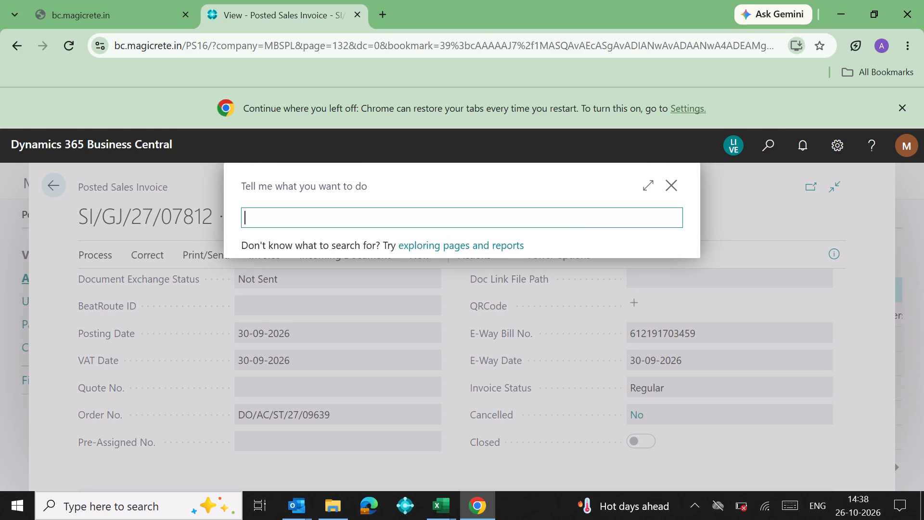
left_click(563, 221)
type("rate dif")
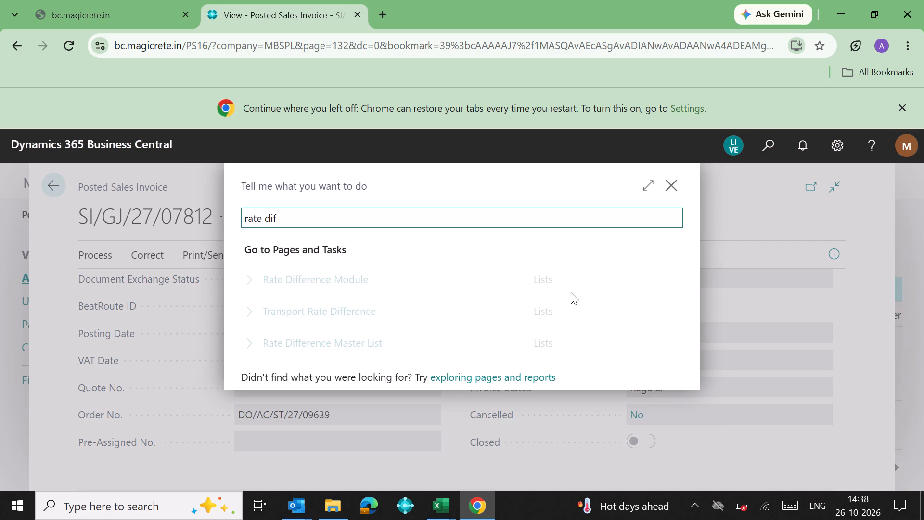
left_click(428, 323)
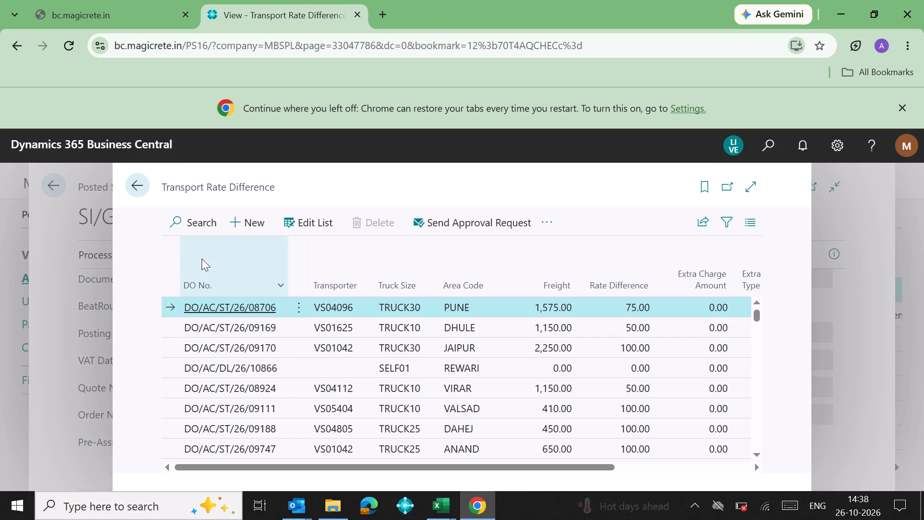
left_click(180, 224)
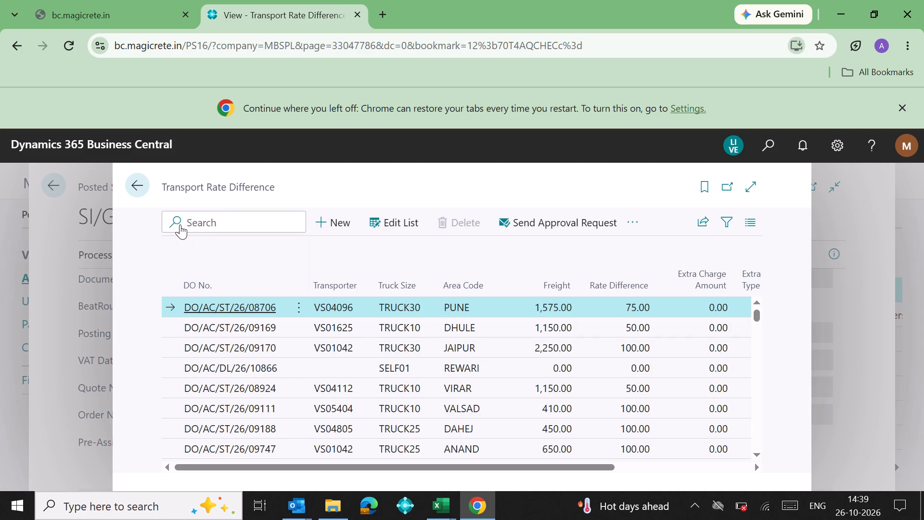
key("ctrl+v")
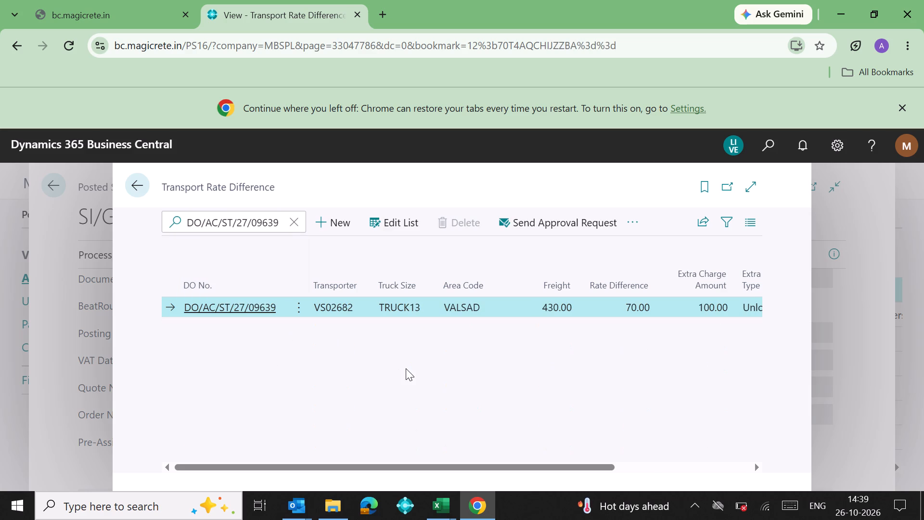
left_click(754, 467)
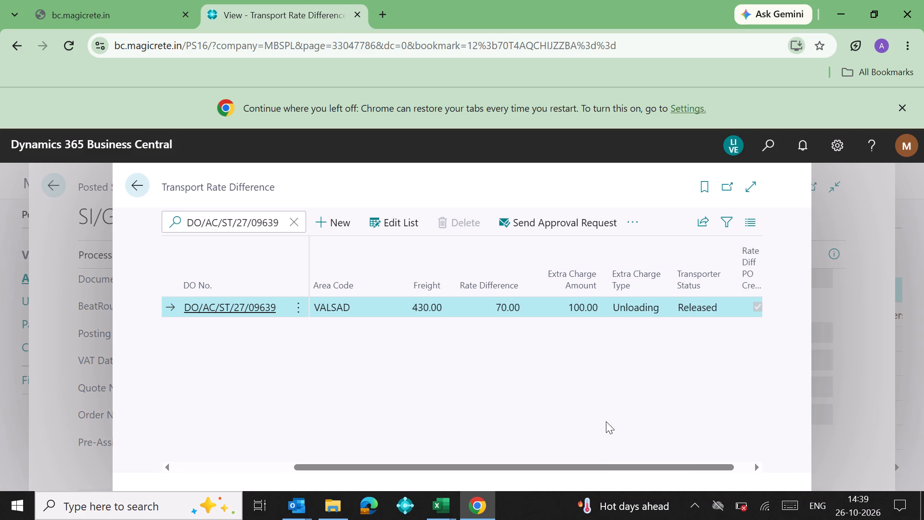
left_click(137, 190)
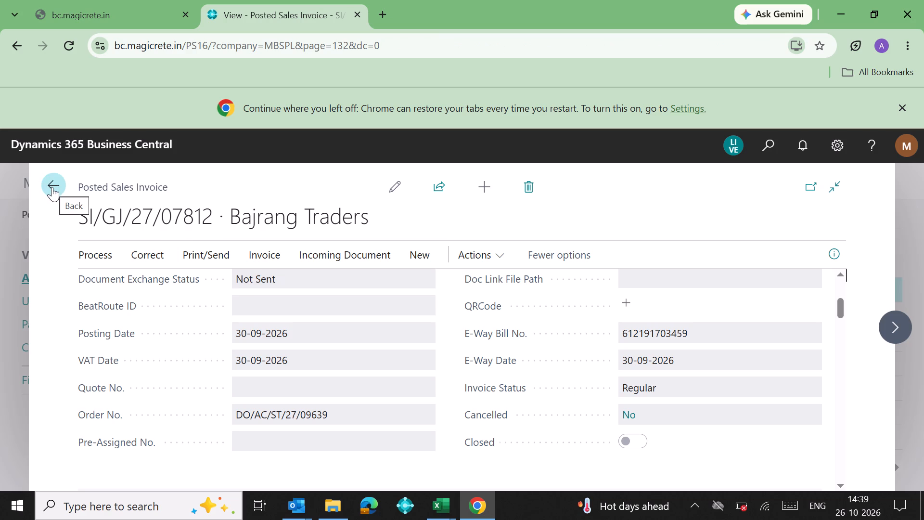
left_click(52, 187)
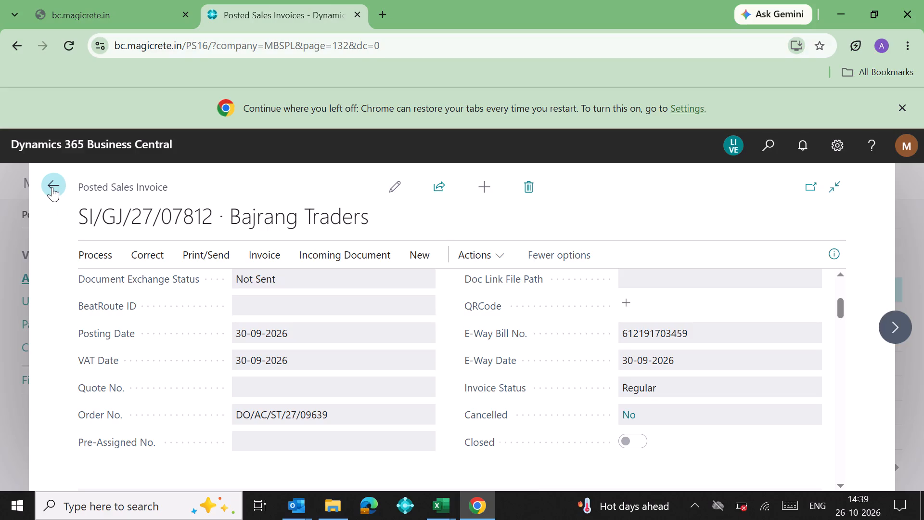
left_click(52, 187)
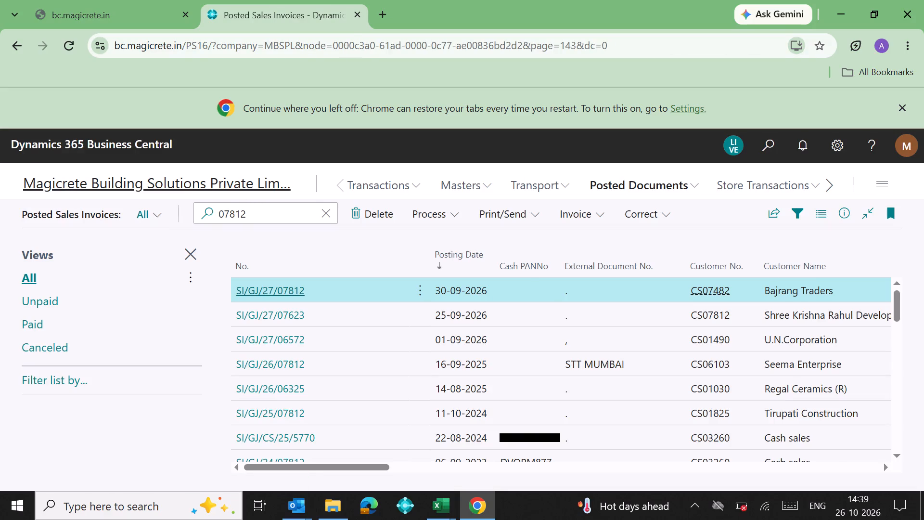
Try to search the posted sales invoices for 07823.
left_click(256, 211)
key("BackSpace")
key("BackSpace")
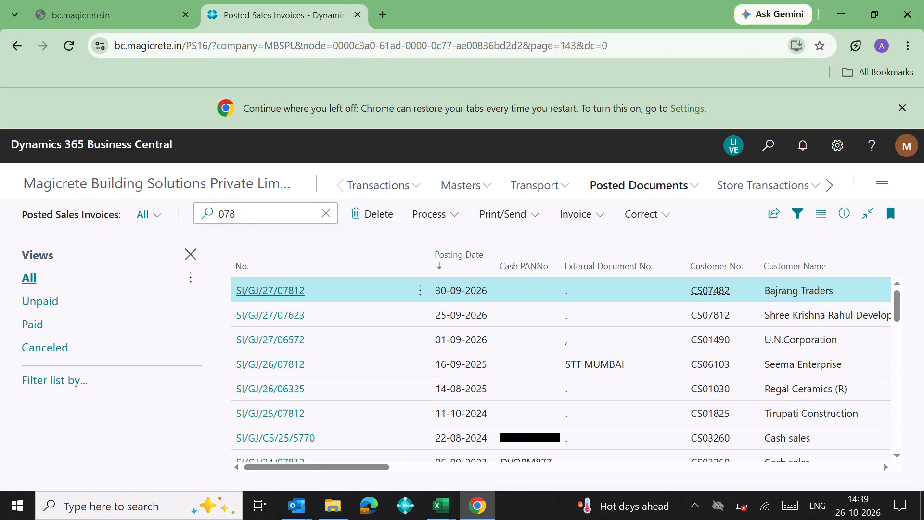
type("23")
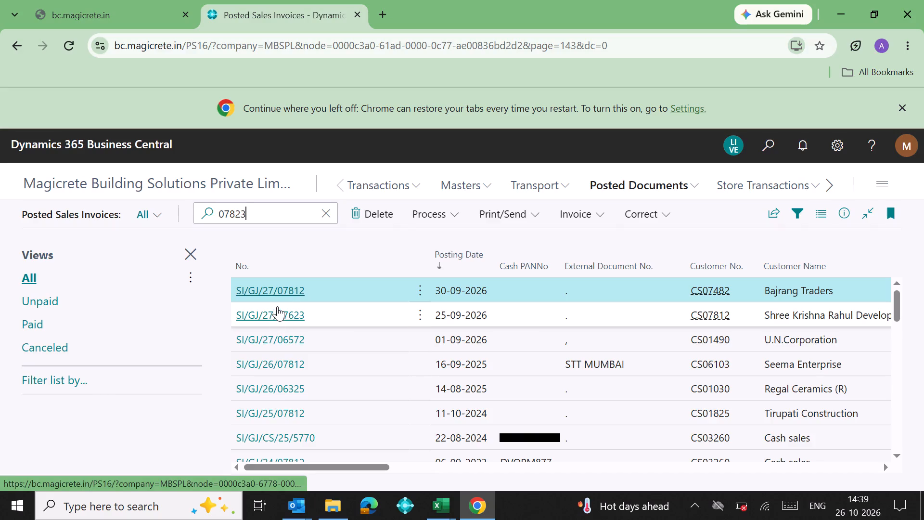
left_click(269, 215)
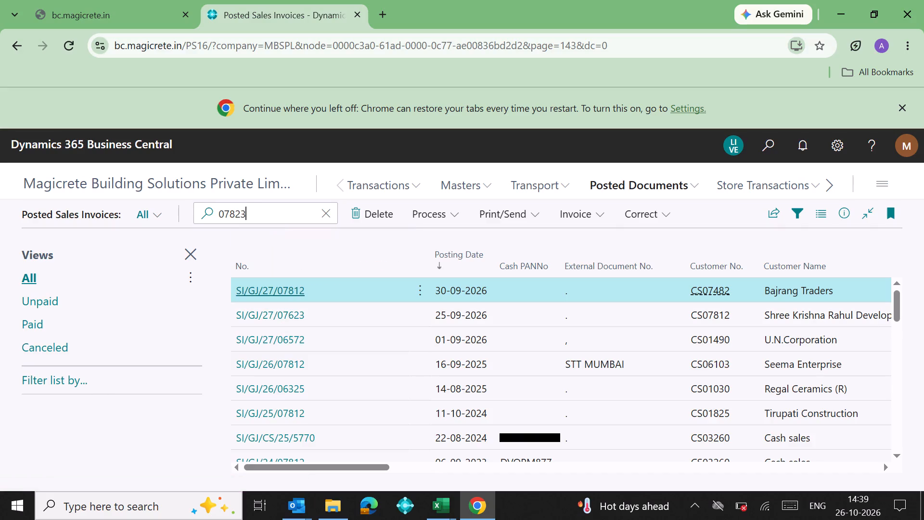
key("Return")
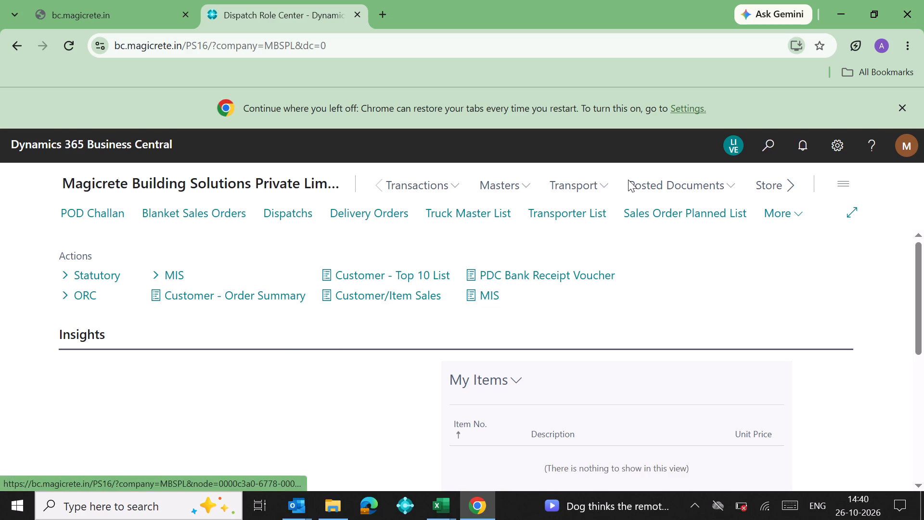
Reopen the Posted Sales Invoices list, search it for 7823, and open invoice SI/GJ/27/07823.
left_click(646, 186)
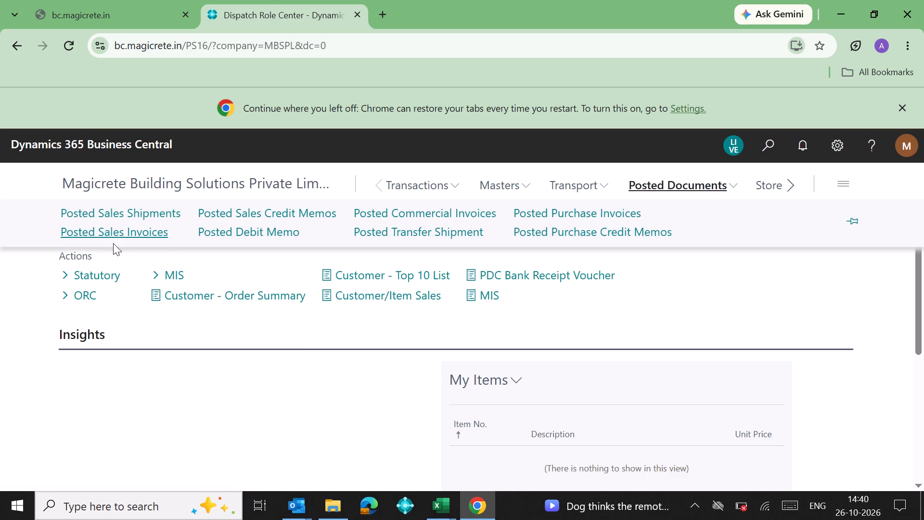
left_click(116, 230)
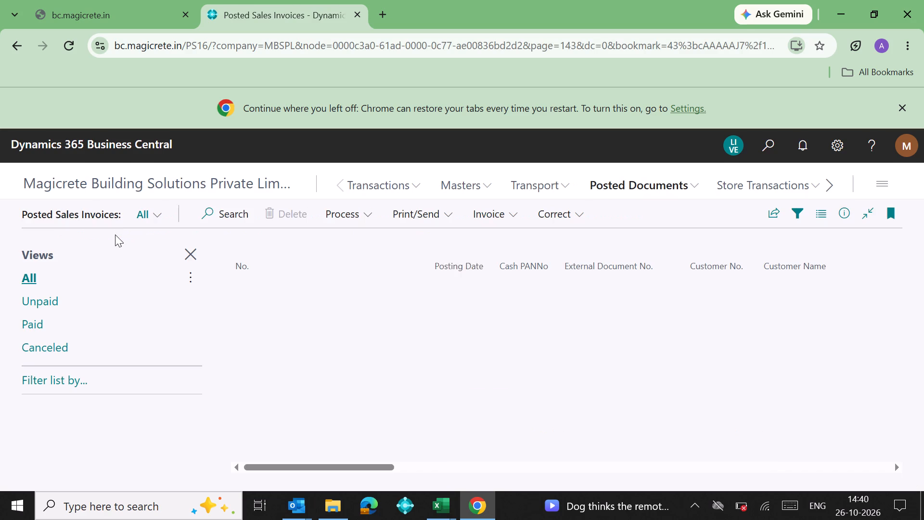
left_click(209, 215)
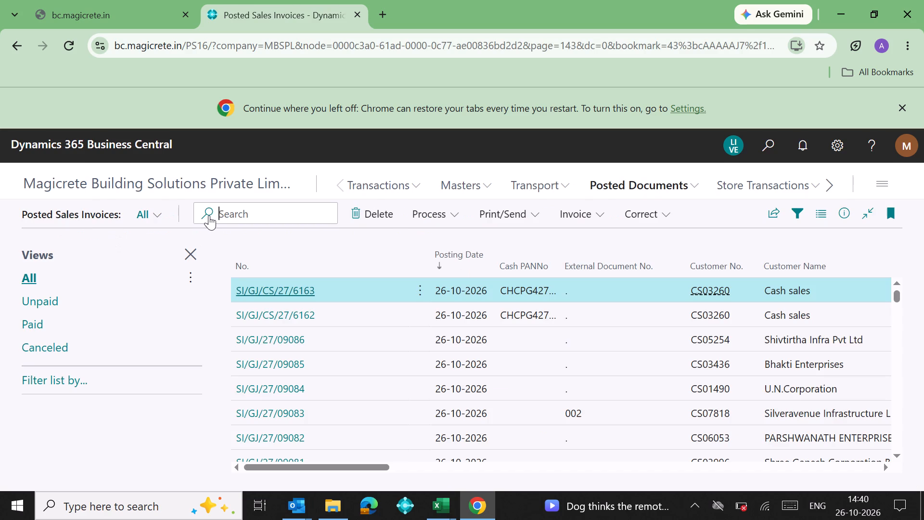
left_click(209, 215)
type("7823")
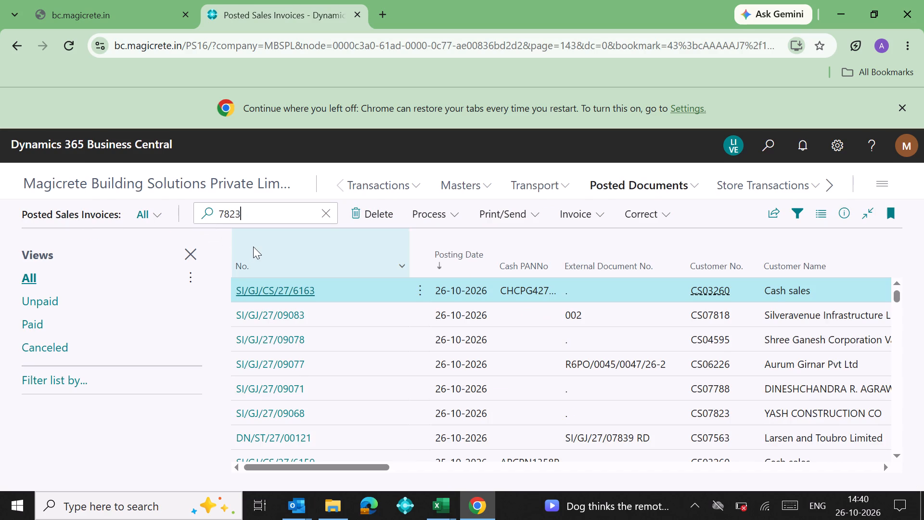
key("Return")
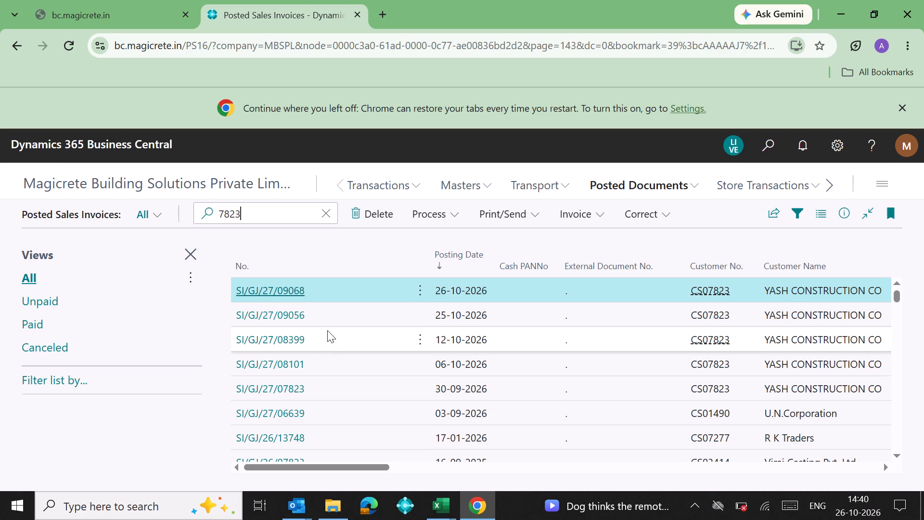
left_click(273, 389)
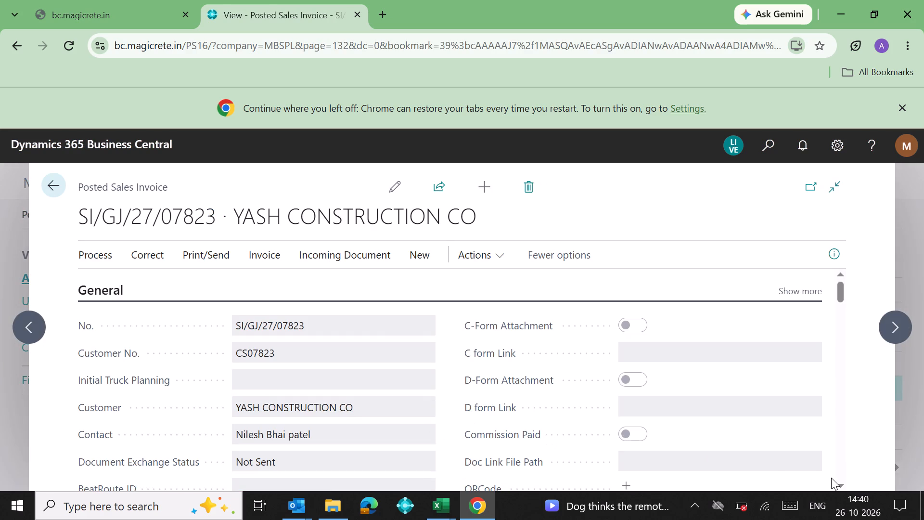
Copy the order number from posted sales invoice SI/GJ/27/07823.
left_click(840, 486)
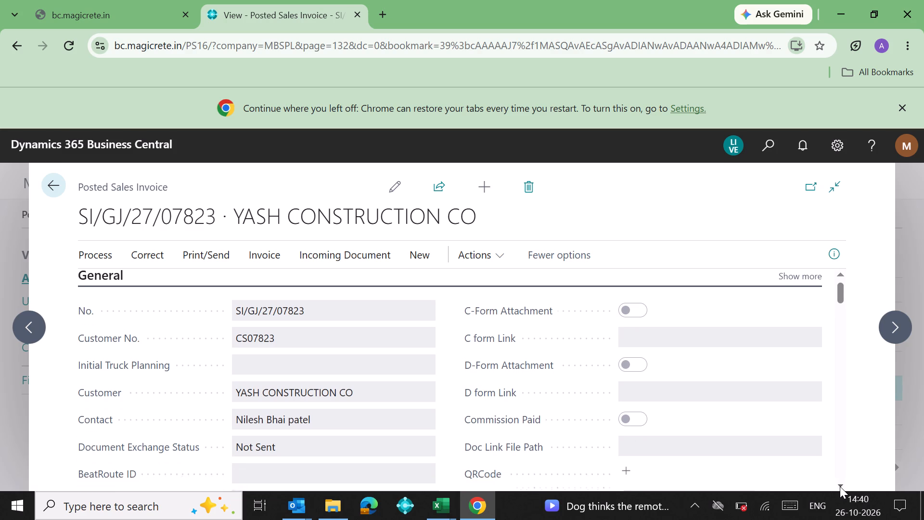
left_click(840, 486)
left_click(840, 486)
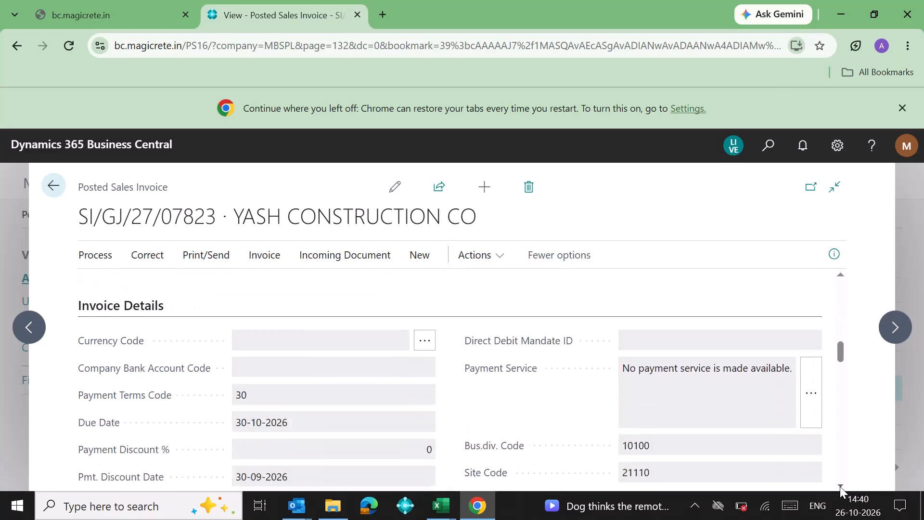
double_click(840, 486)
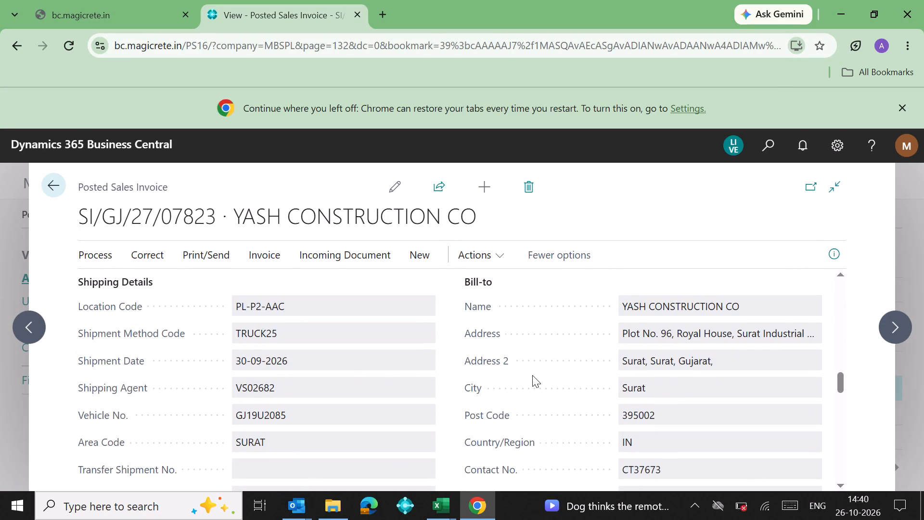
double_click(839, 273)
left_click(839, 273)
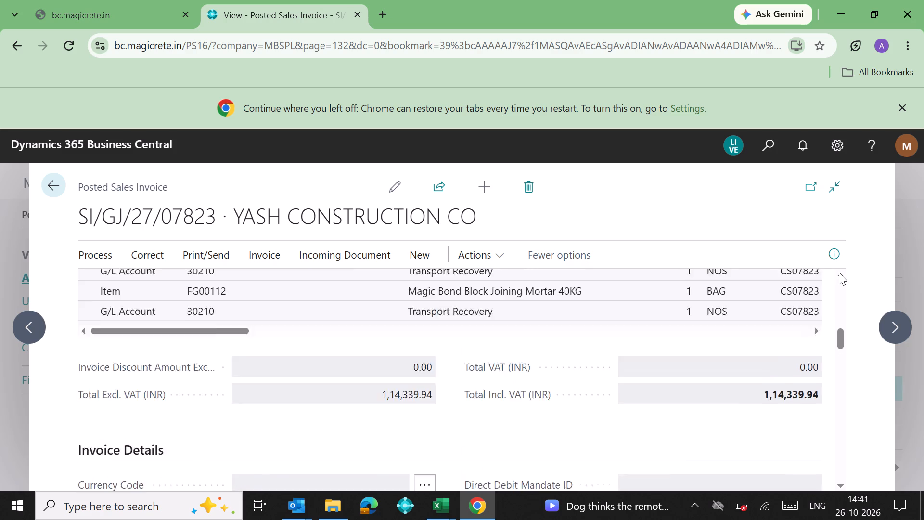
triple_click(839, 273)
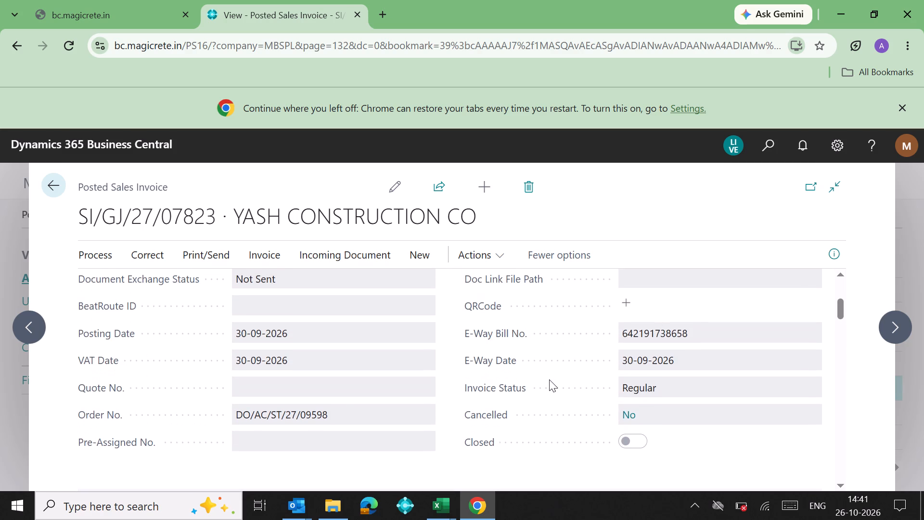
triple_click(248, 416)
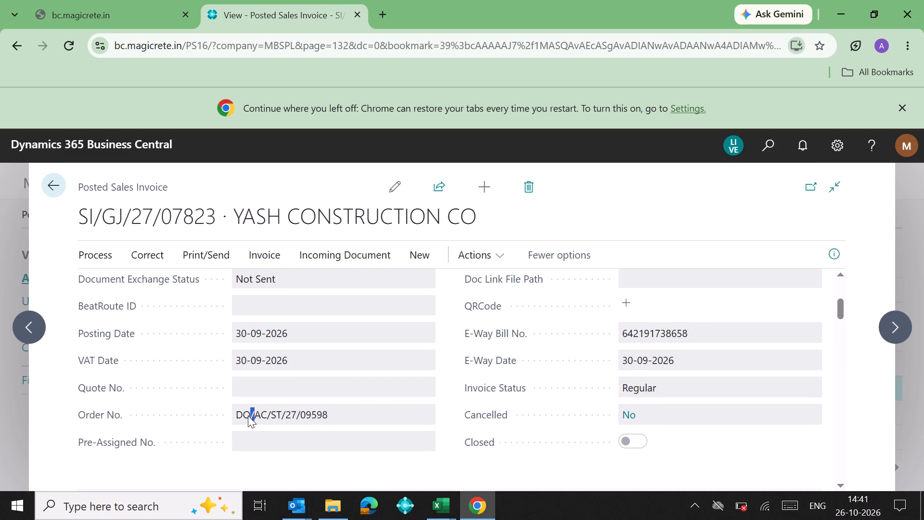
left_click(248, 416)
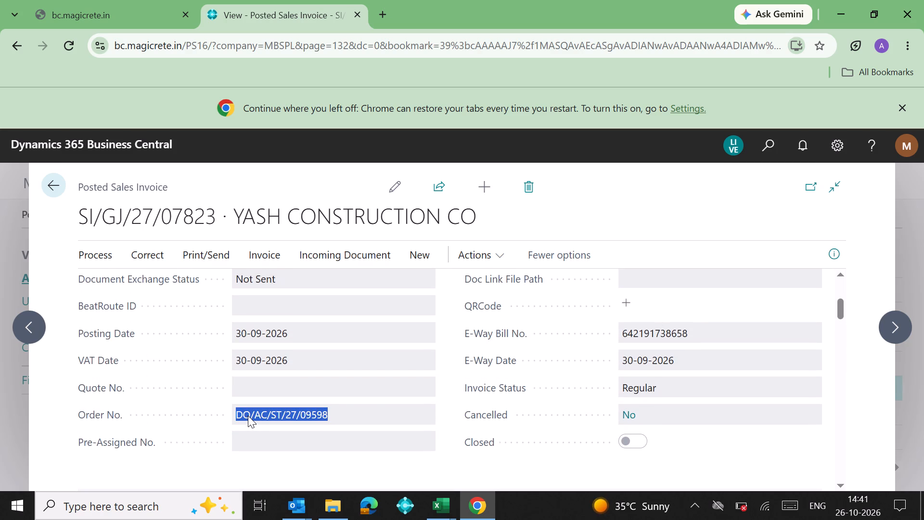
key("ctrl+c")
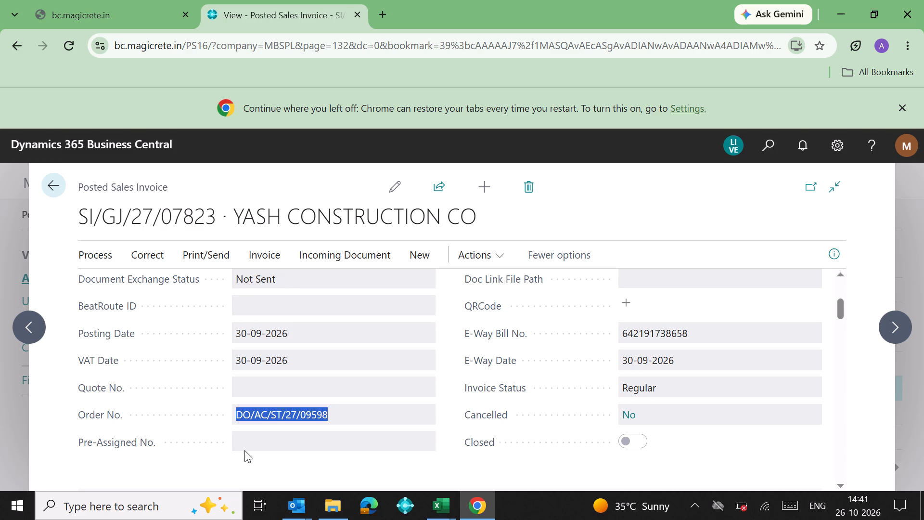
triple_click(302, 413)
key("ctrl+c")
key("ctrl+space")
left_click(409, 504)
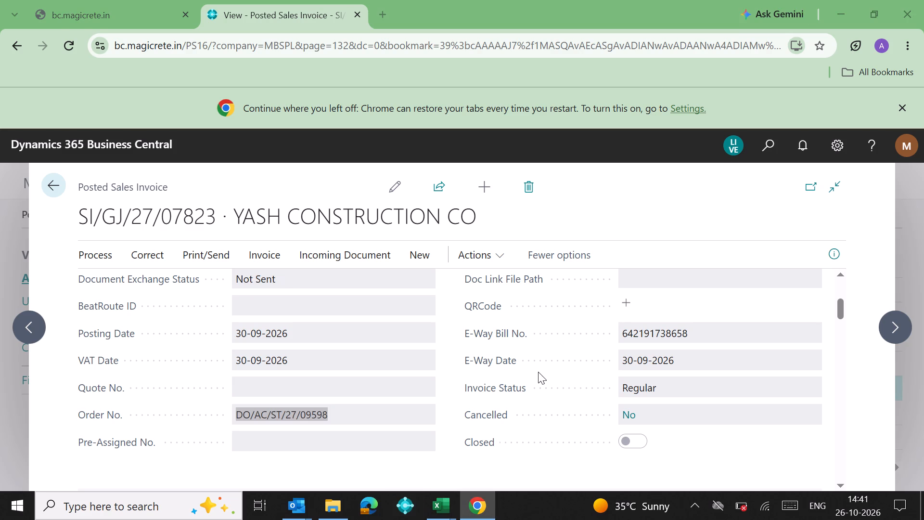
Look up DO/AC/ST/27/09598 in Transport Rate Difference, review its charges and PO creation status, and return to the invoice.
left_click(769, 143)
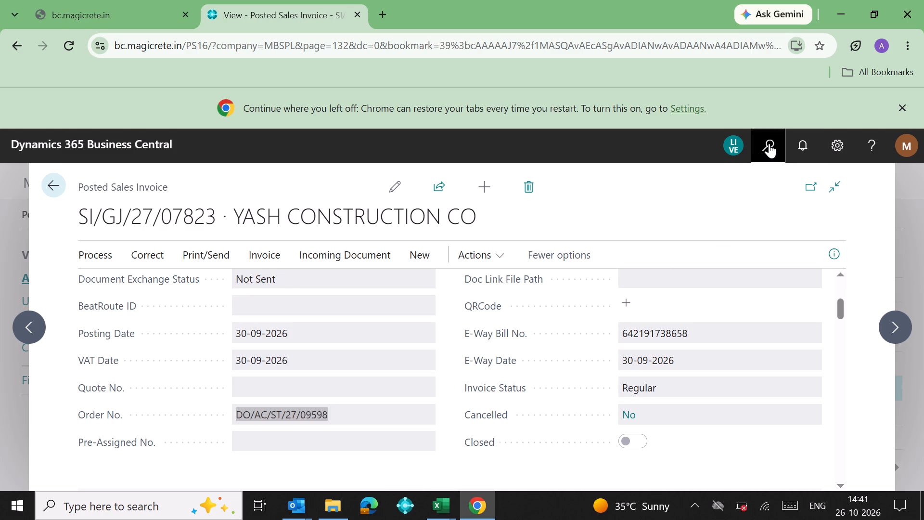
left_click(593, 219)
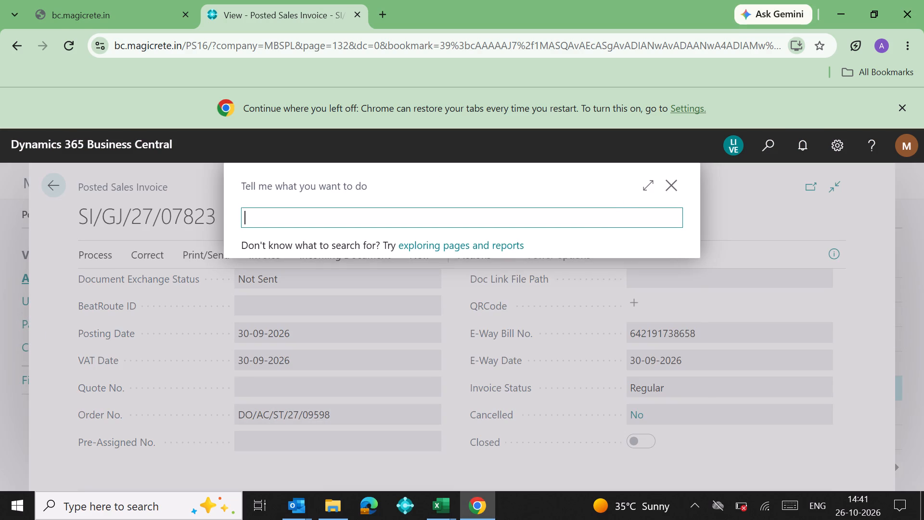
left_click(533, 217)
type("rate dif")
left_click(368, 314)
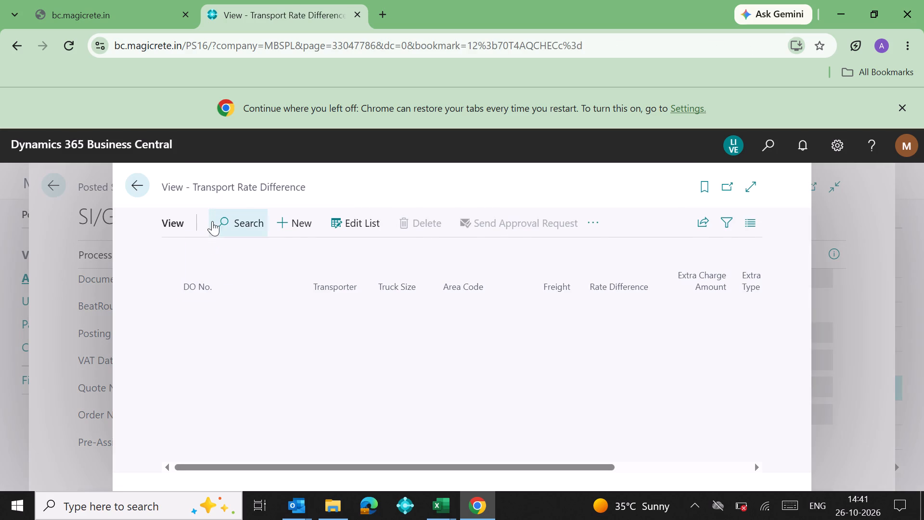
left_click(178, 223)
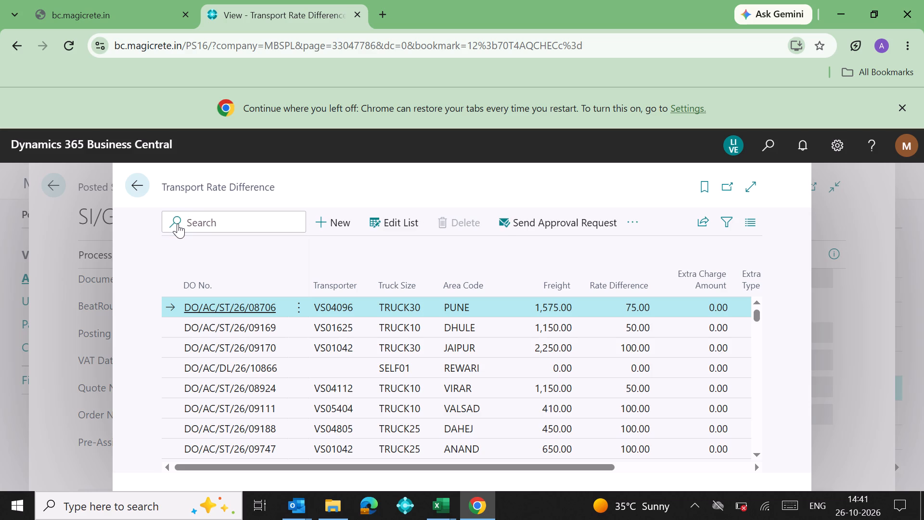
key("ctrl+v")
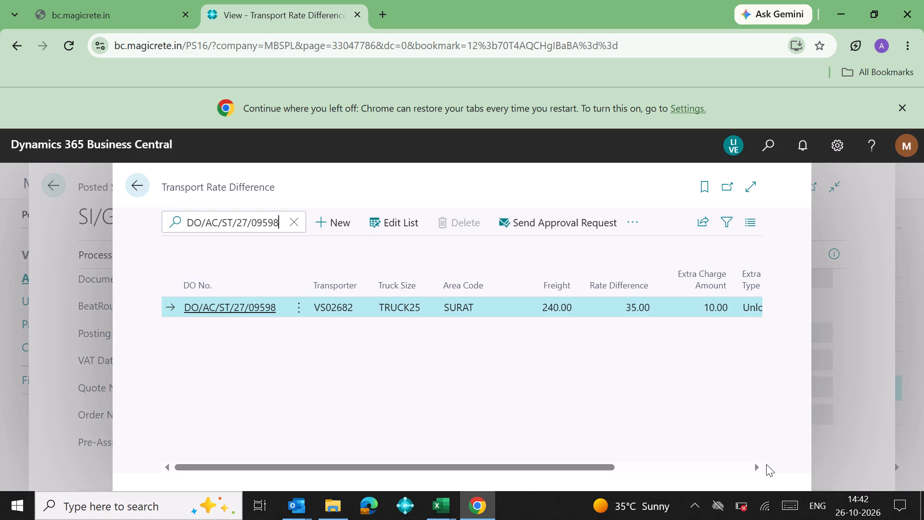
left_click(754, 467)
left_click(754, 467)
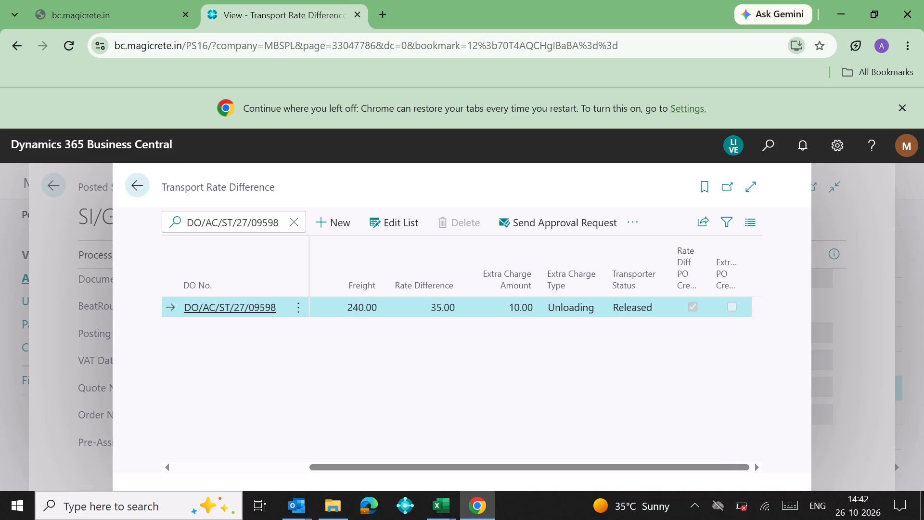
left_click(733, 309)
triple_click(733, 309)
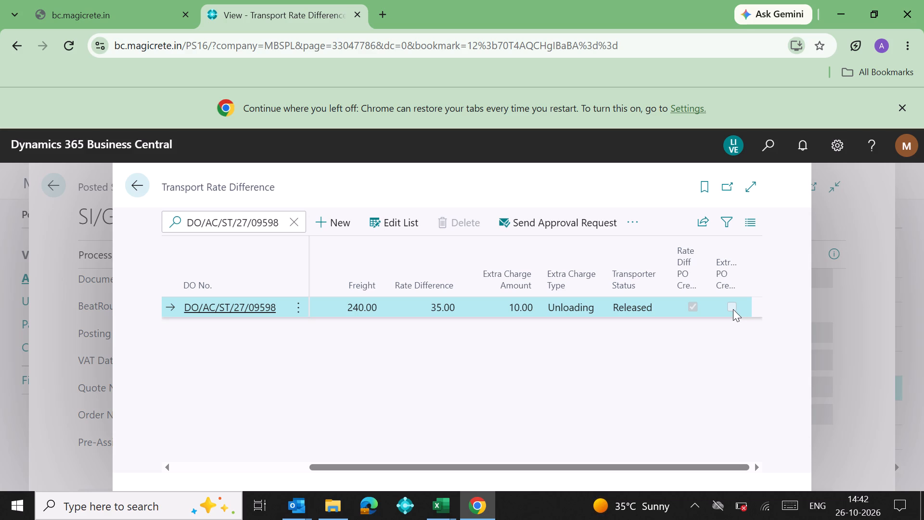
left_click(733, 309)
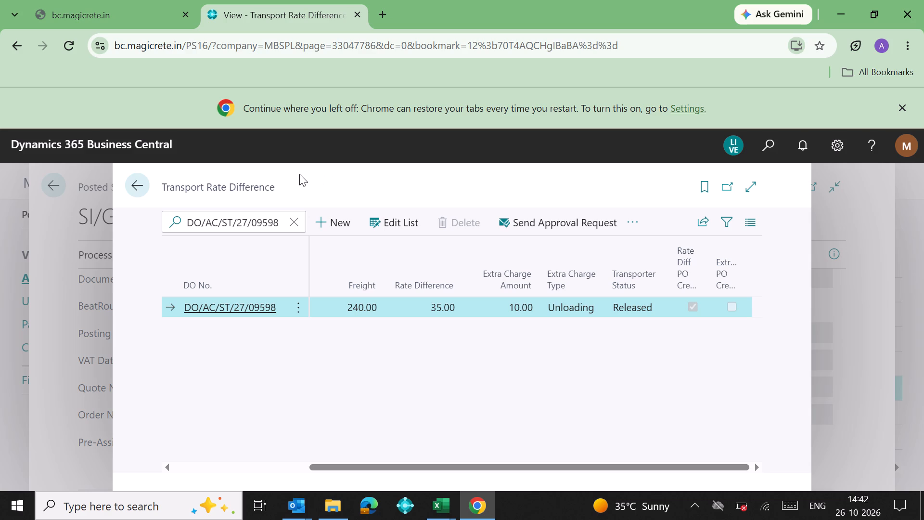
left_click(141, 187)
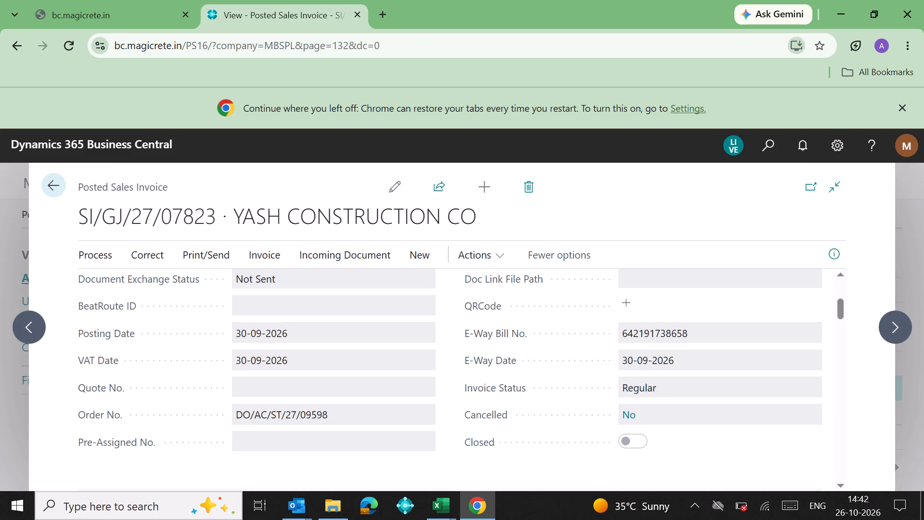
Recheck the charges and PO creation status of DO/AC/ST/27/09598 in Transport Rate Difference, and return to the Posted Sales Invoices list.
left_click(769, 143)
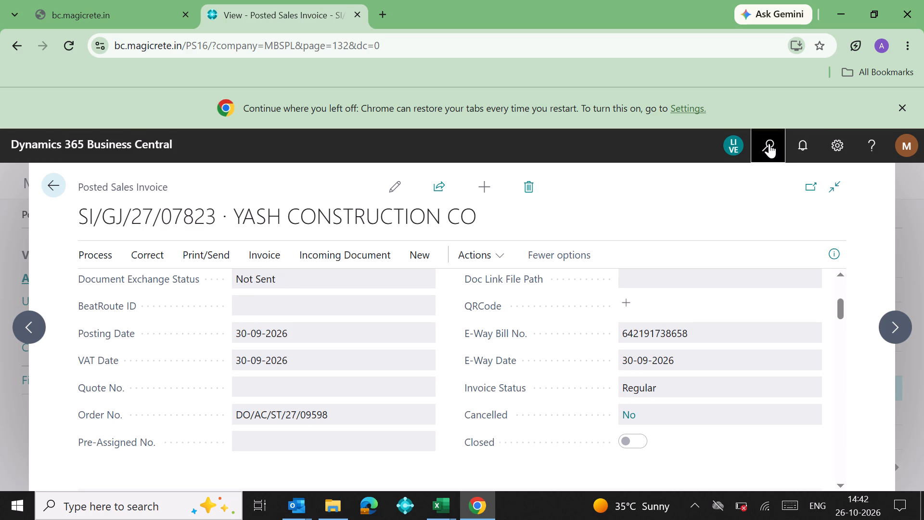
left_click(442, 217)
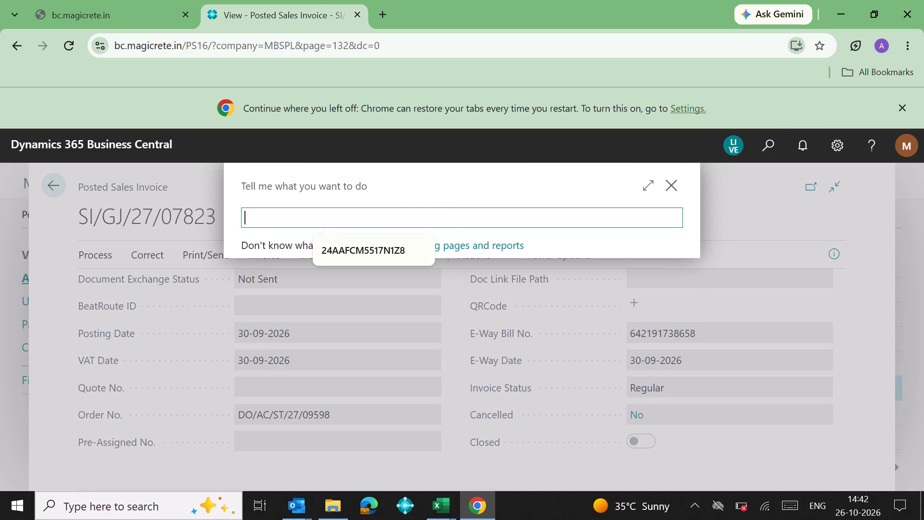
type("rate dif")
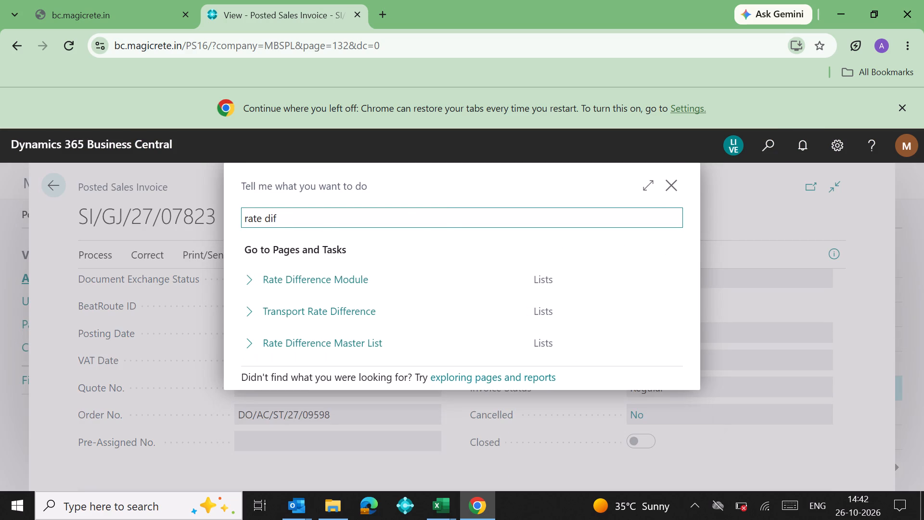
left_click(369, 313)
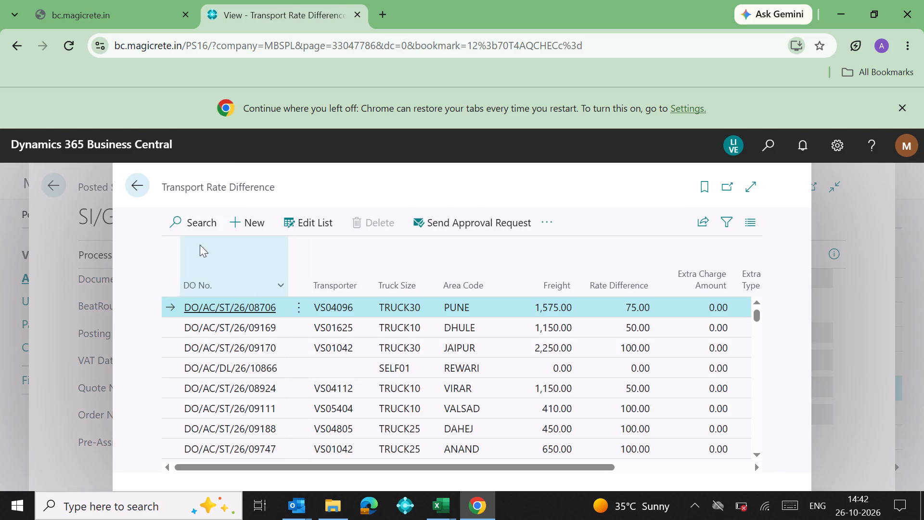
left_click(173, 225)
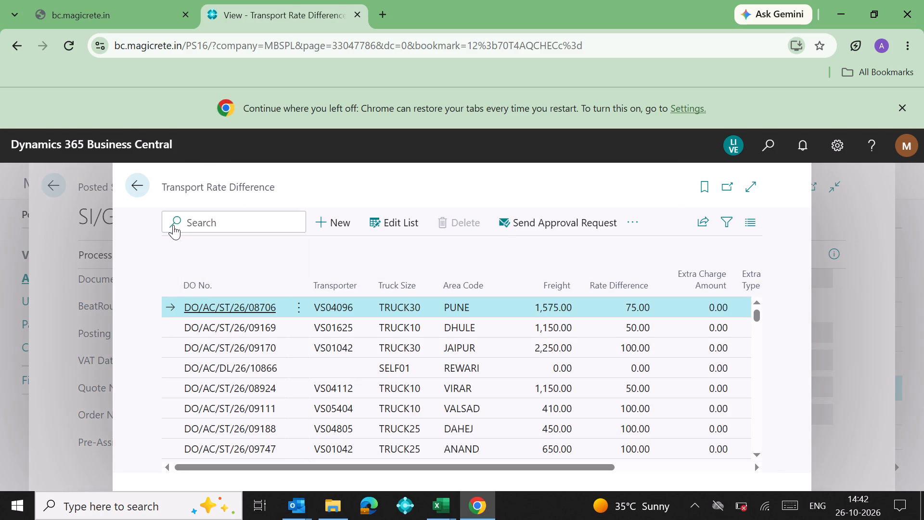
key("ctrl+v")
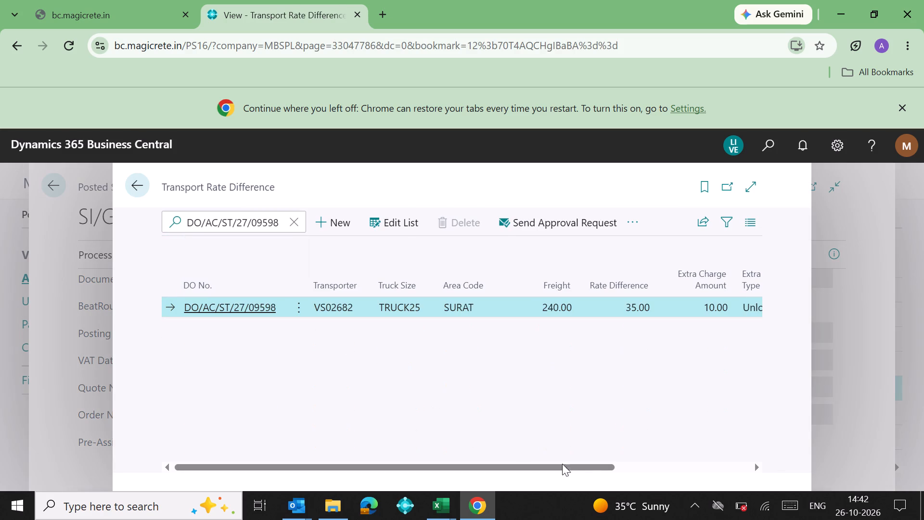
left_click(753, 469)
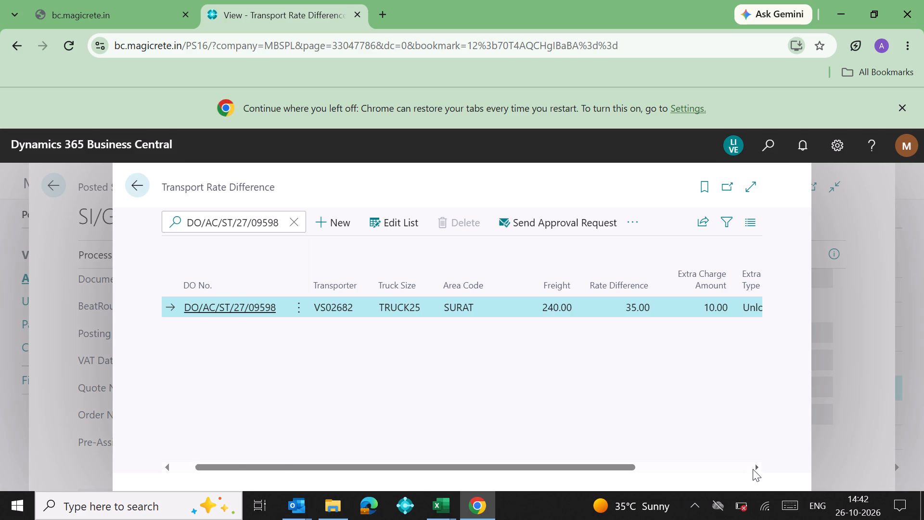
left_click(753, 469)
left_click(753, 469)
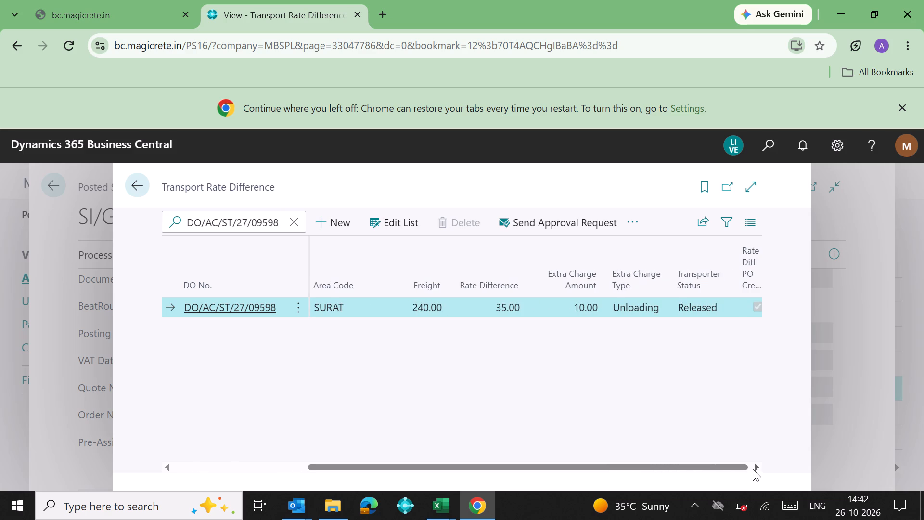
left_click(753, 469)
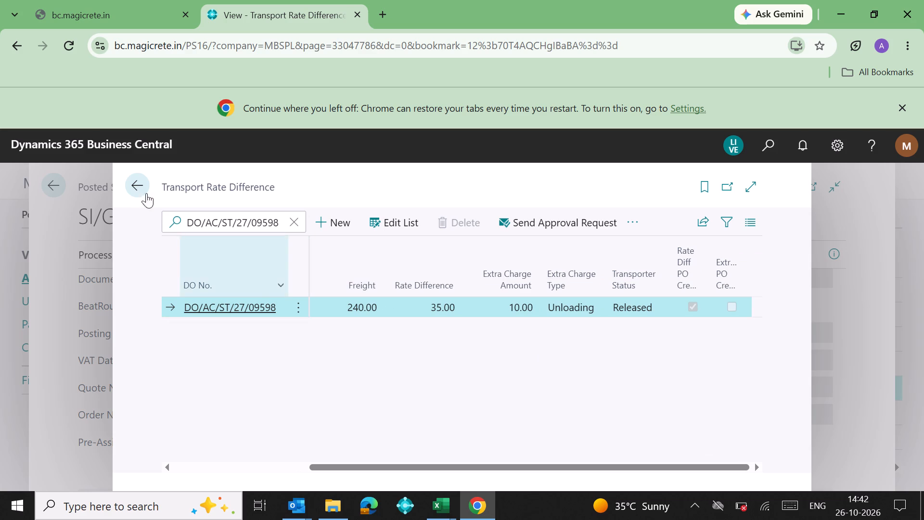
left_click(140, 182)
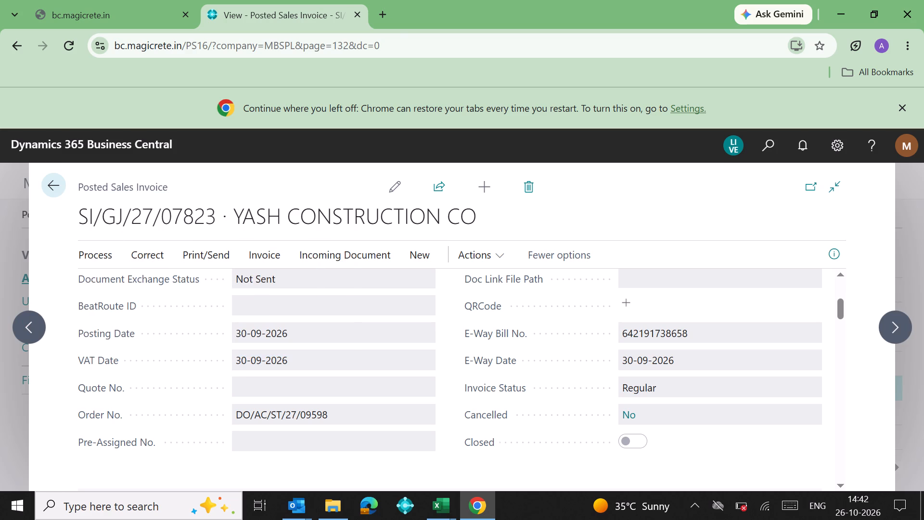
left_click(52, 183)
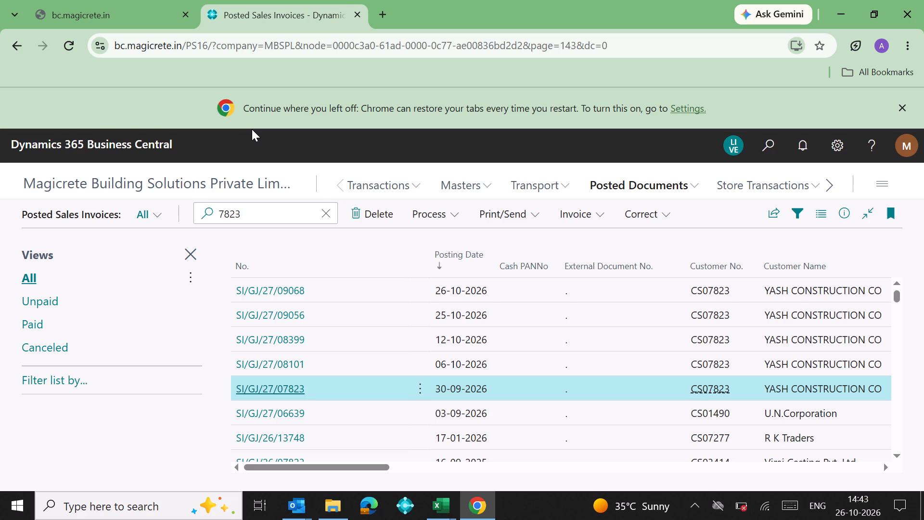
Reopen the Posted Sales Invoices list, search it for 7373, and open invoice SI/GJ/27/07373.
left_click(366, 183)
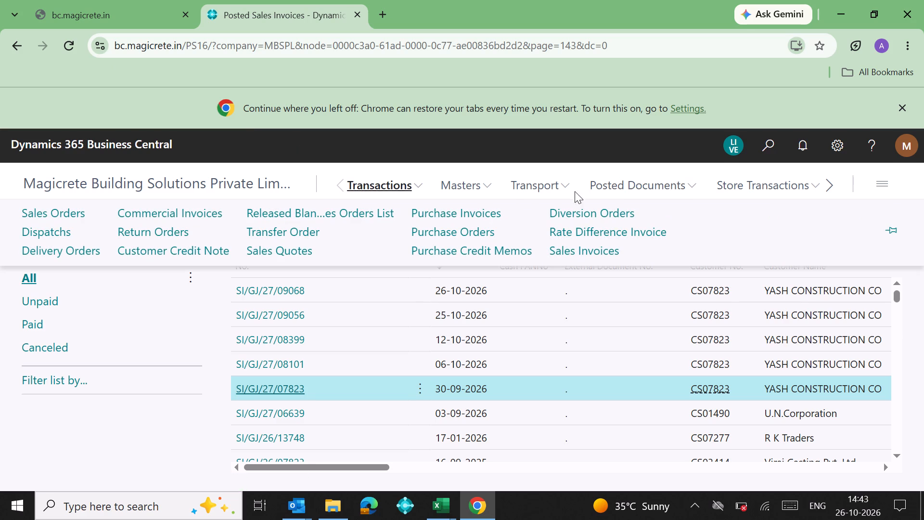
left_click(662, 186)
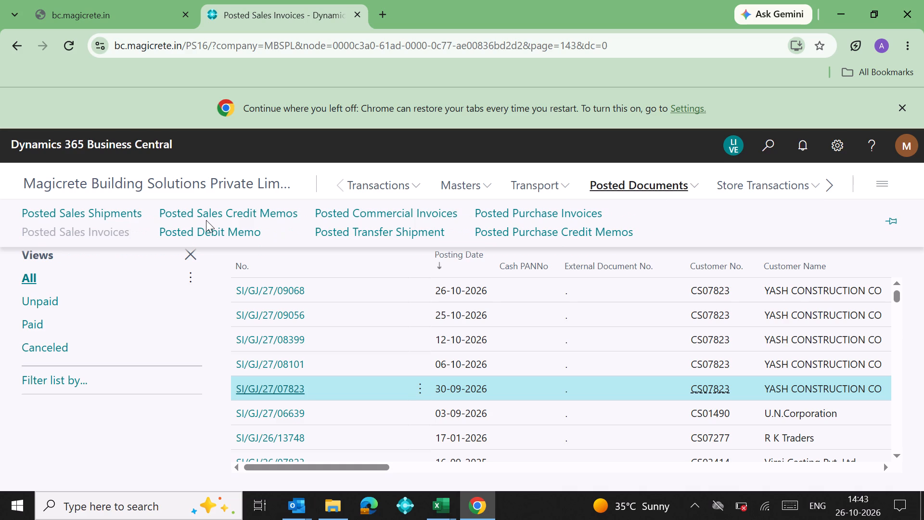
left_click(124, 209)
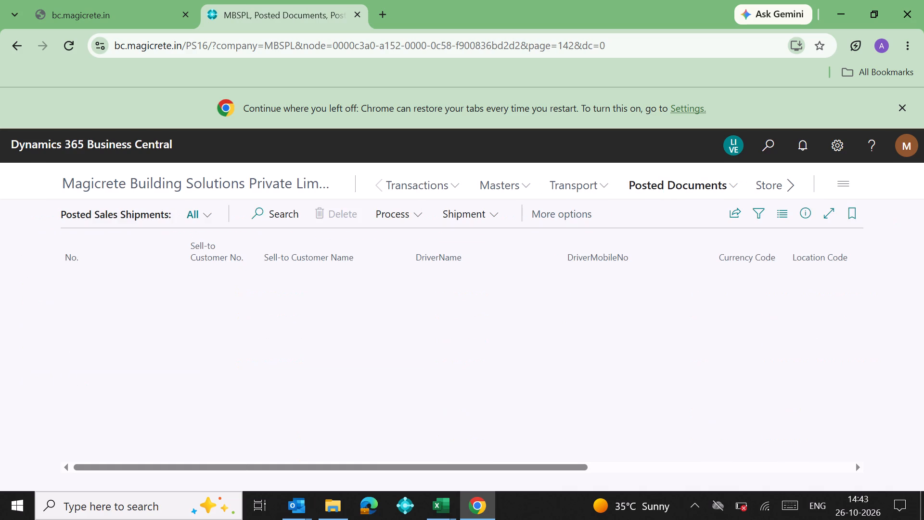
left_click(667, 184)
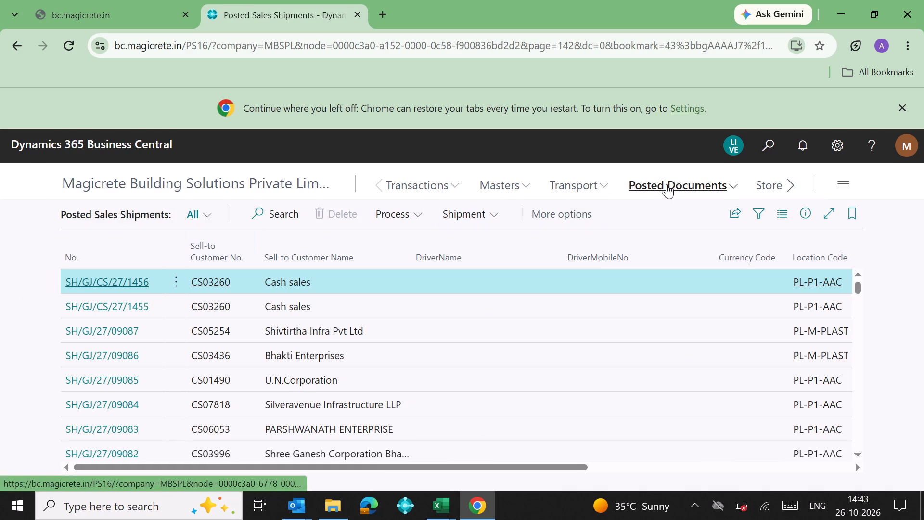
left_click(145, 230)
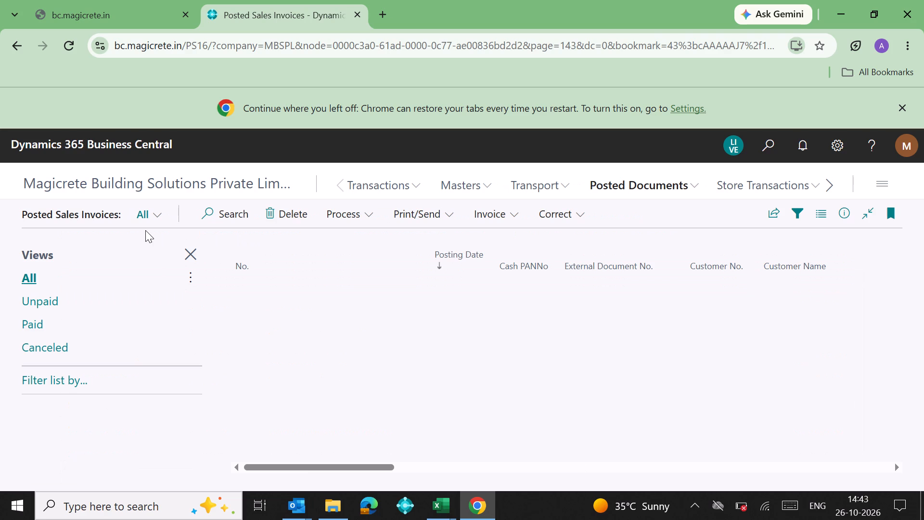
left_click(205, 213)
type("73")
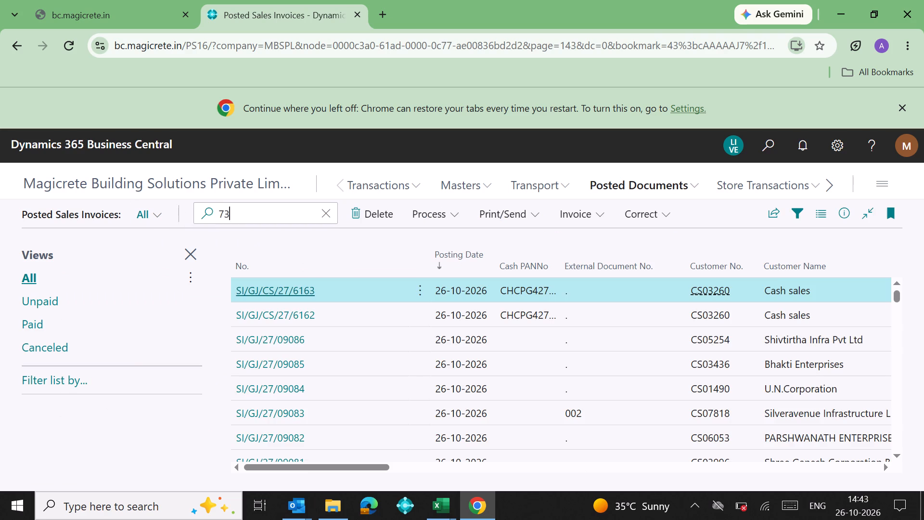
type("73")
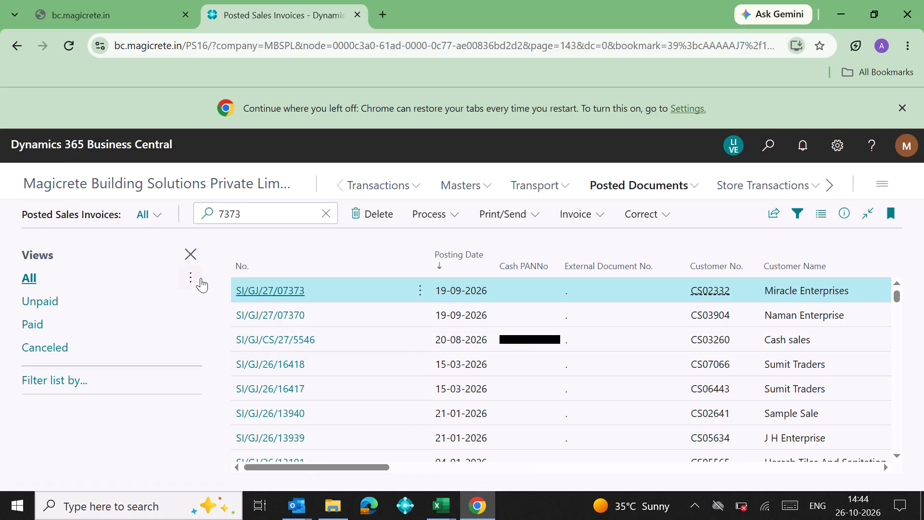
left_click(251, 286)
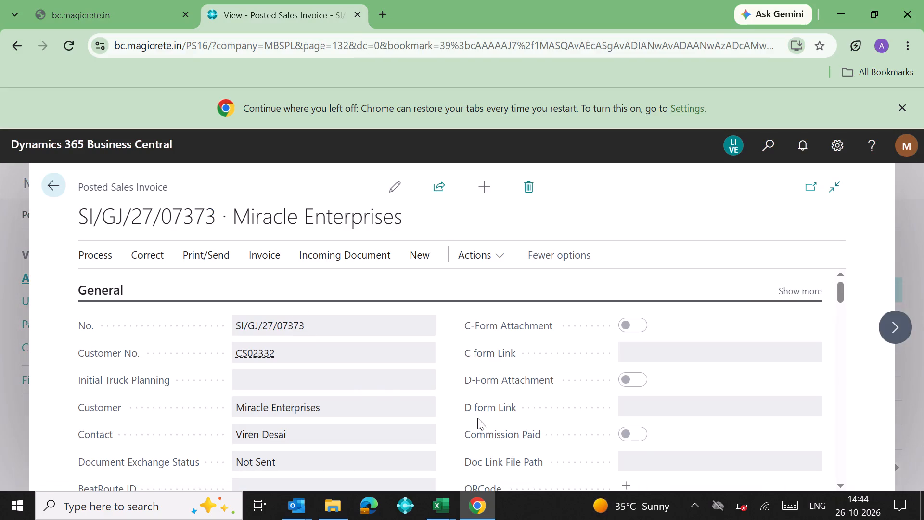
left_click(840, 484)
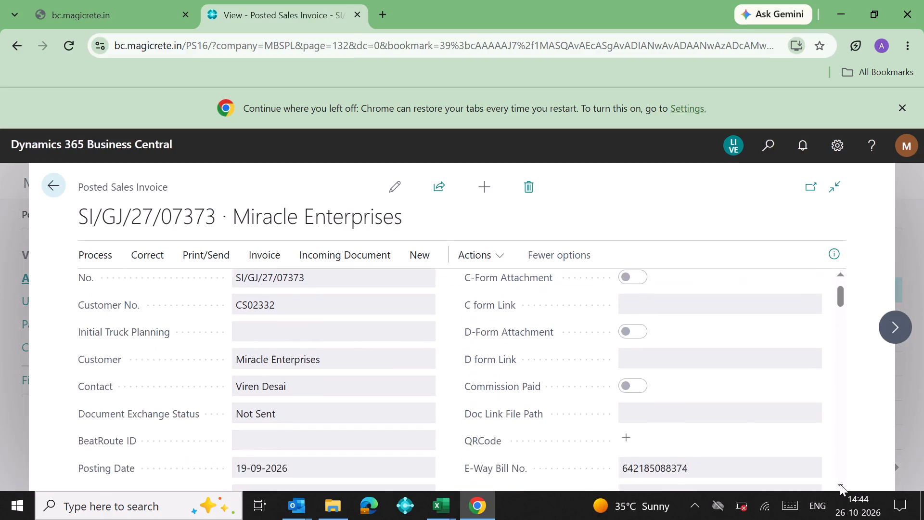
triple_click(840, 484)
triple_click(840, 484)
left_click(840, 484)
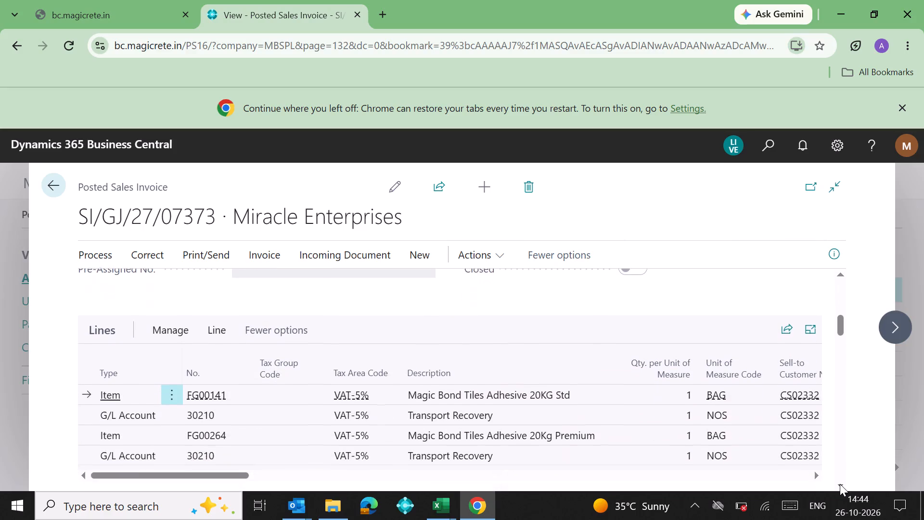
triple_click(840, 484)
left_click(840, 484)
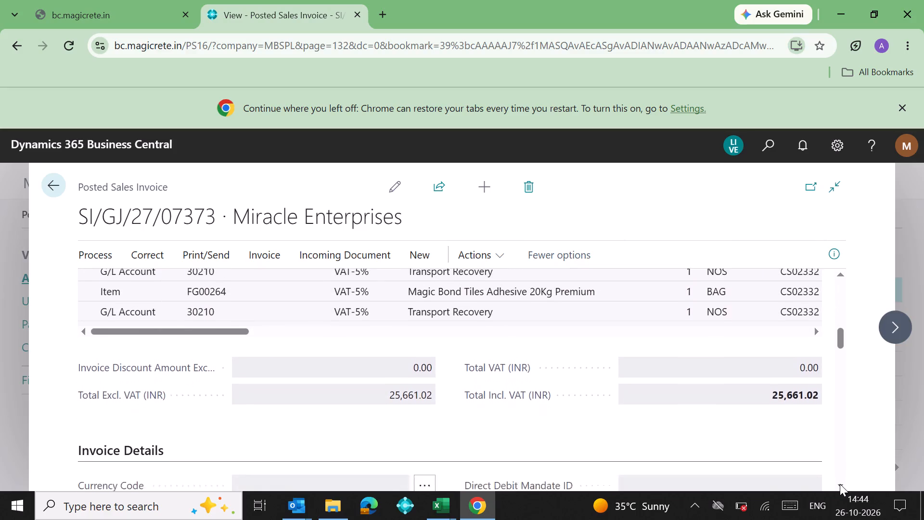
left_click(840, 484)
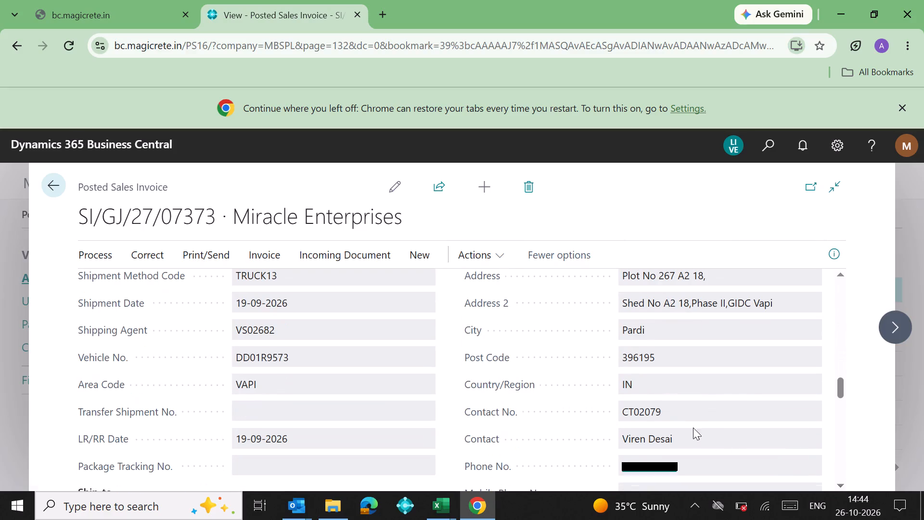
left_click(842, 272)
left_click(842, 272)
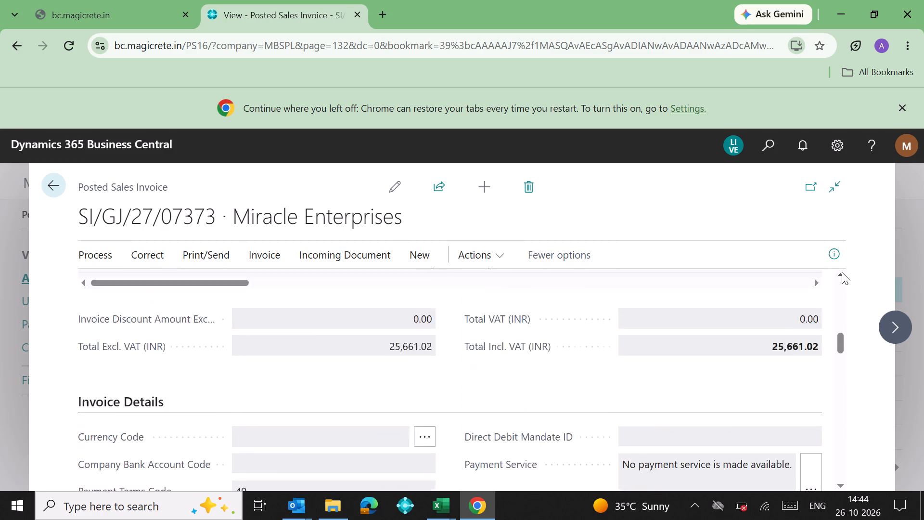
left_click(842, 272)
left_click(842, 272)
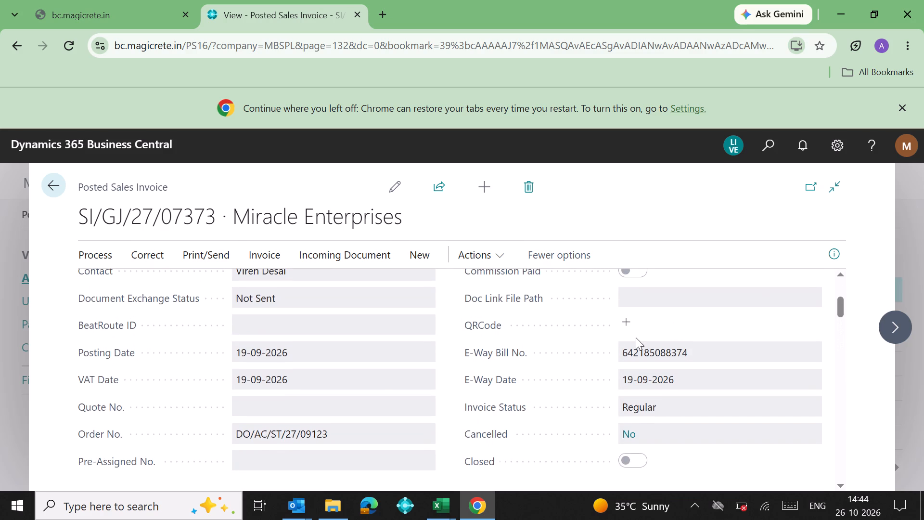
triple_click(238, 436)
left_click(238, 436)
key("ctrl+c")
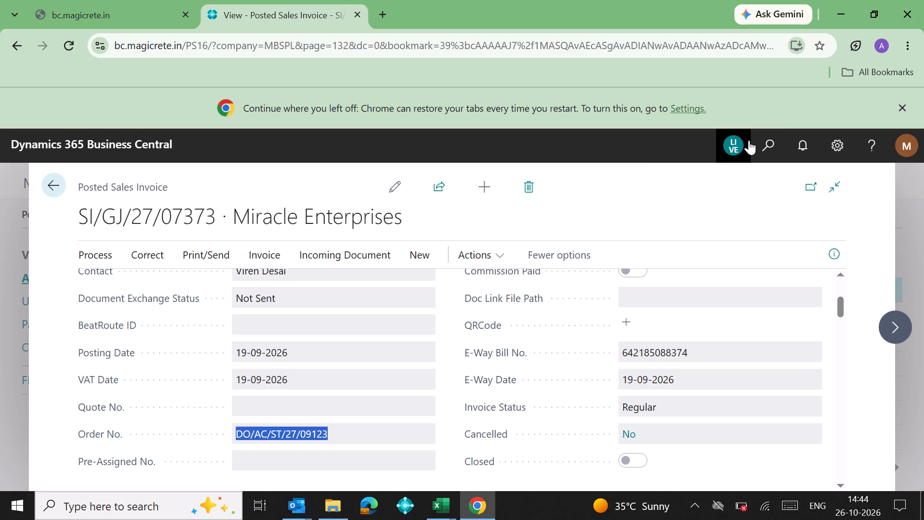
Open the Transport Rate Difference list and search it for order number DO/AC/ST/27/09123.
left_click(769, 142)
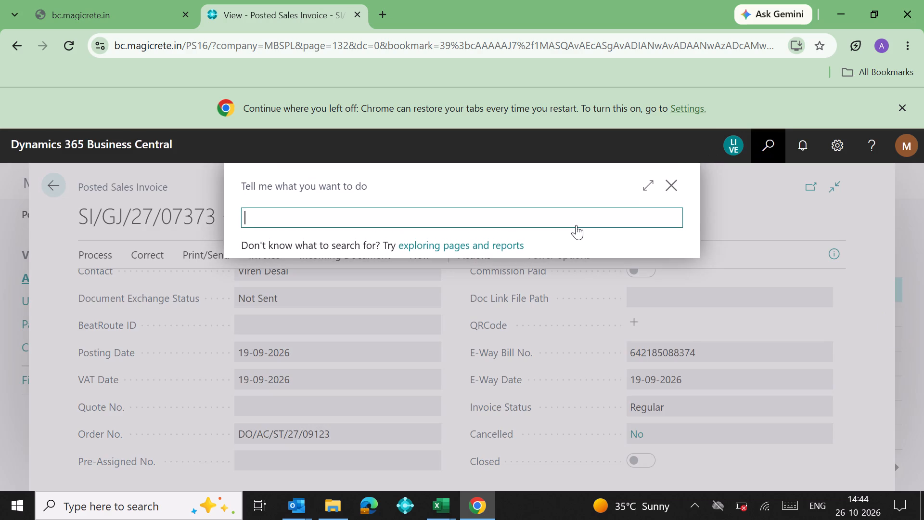
left_click(575, 215)
type("rate dif")
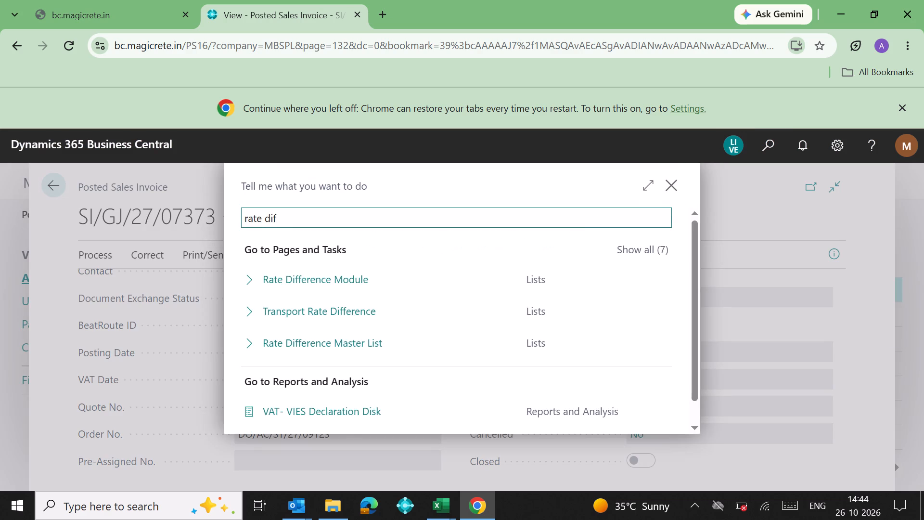
left_click(436, 320)
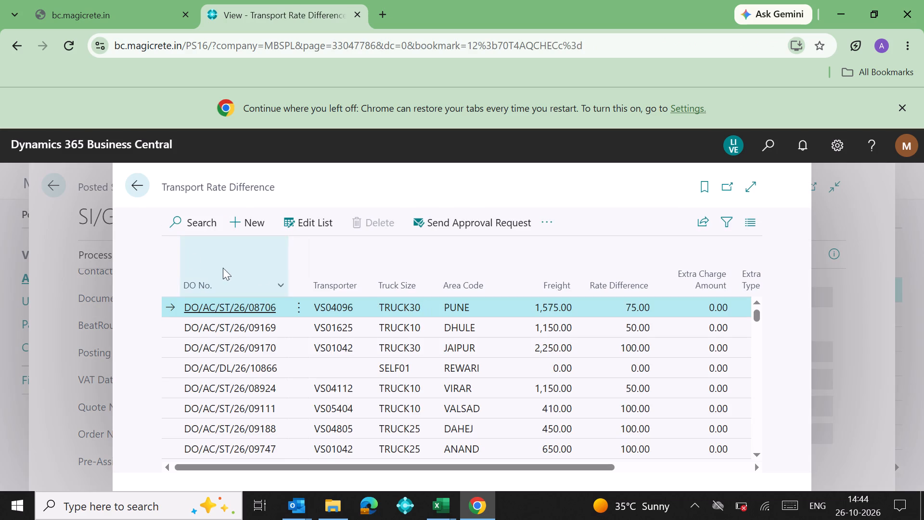
left_click(175, 221)
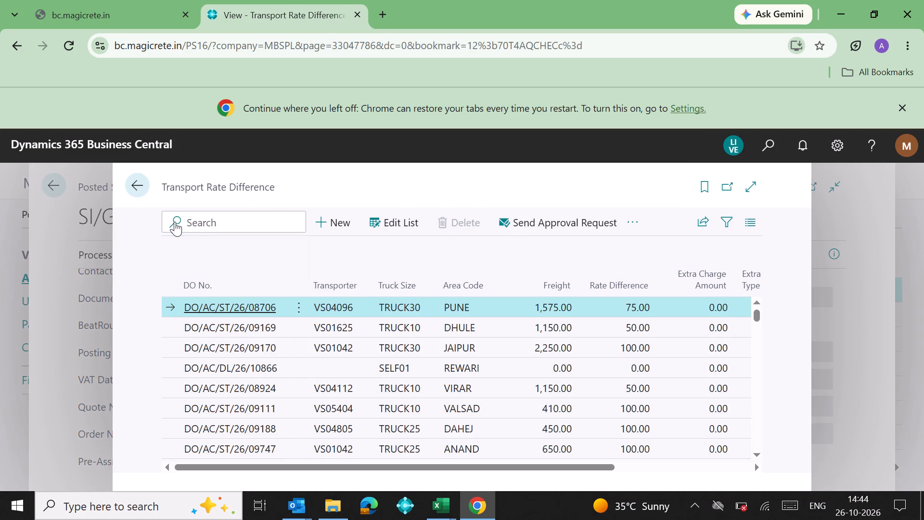
key("ctrl+v")
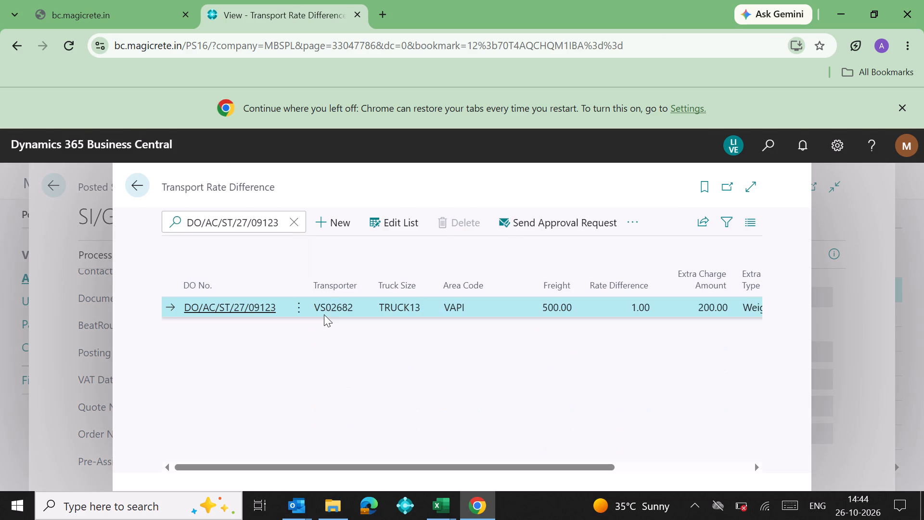
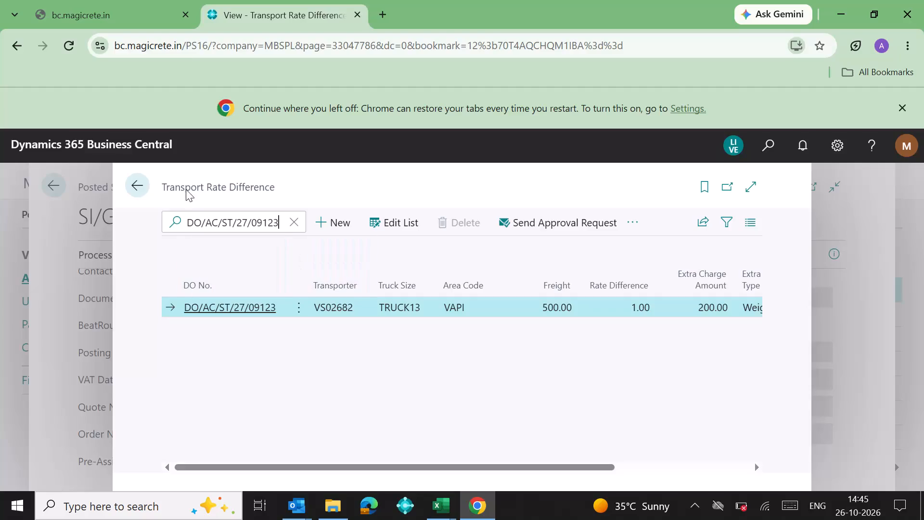
Leave Transport Rate Difference and posted sales invoice SI/GJ/27/07373, going back to the Posted Sales Invoices list.
left_click(135, 182)
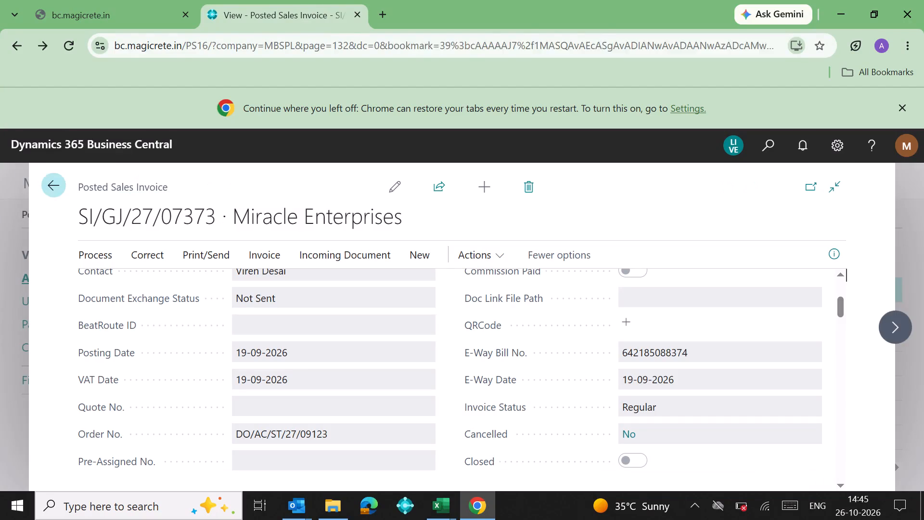
left_click(51, 190)
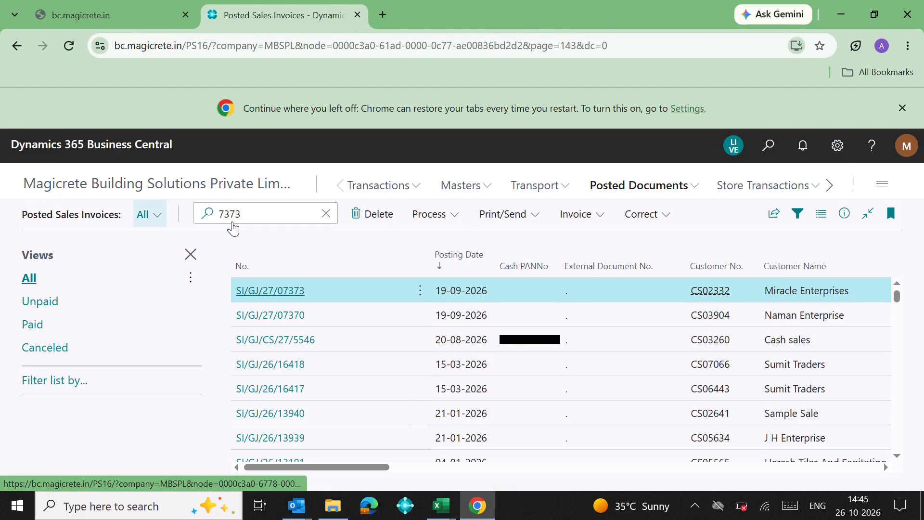
Open the Transporter List from the Transport pages.
left_click(542, 187)
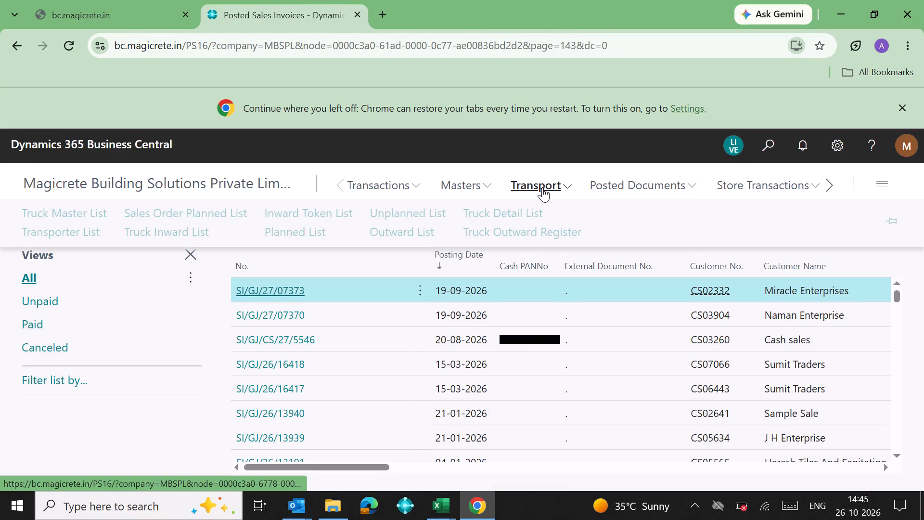
left_click(74, 233)
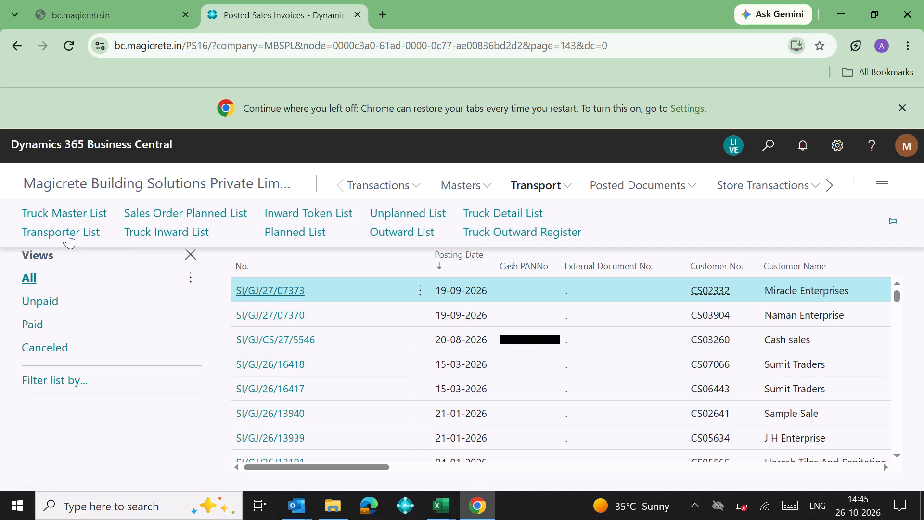
left_click(68, 234)
left_click(175, 210)
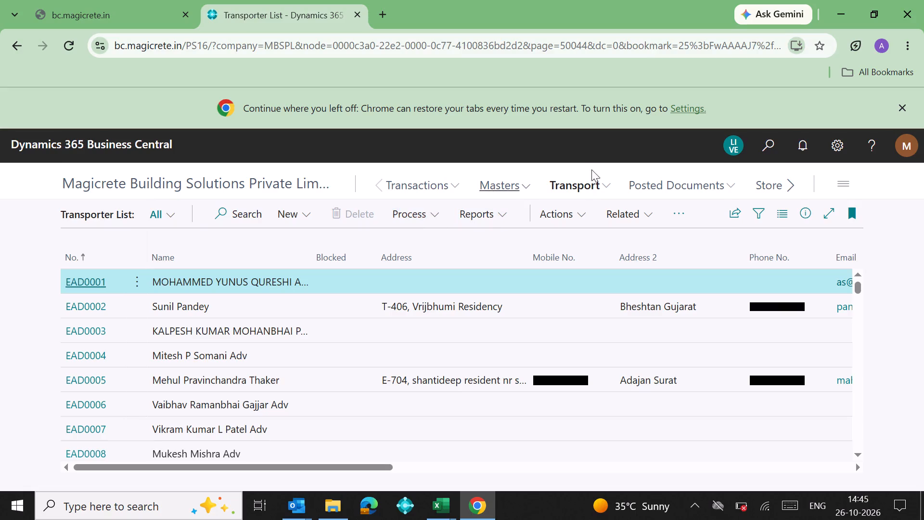
Open the Truck Master List from the Transport pages.
left_click(578, 185)
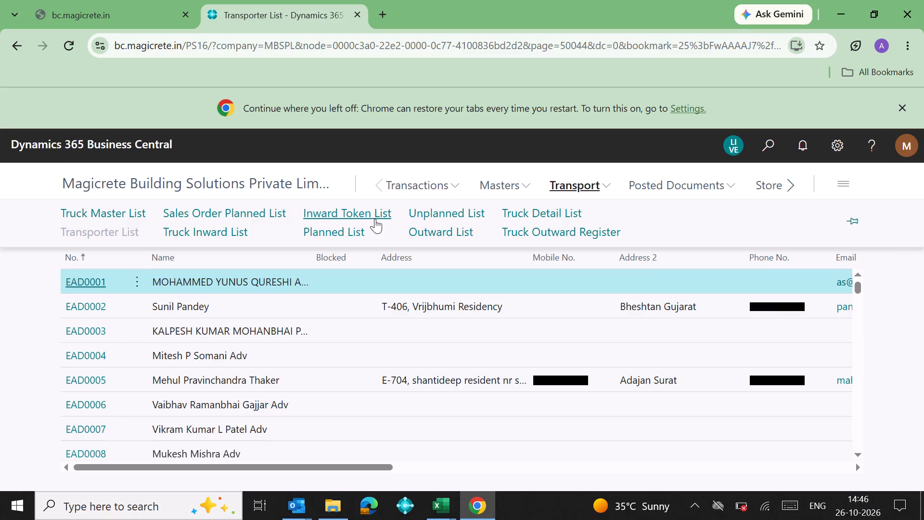
left_click(123, 215)
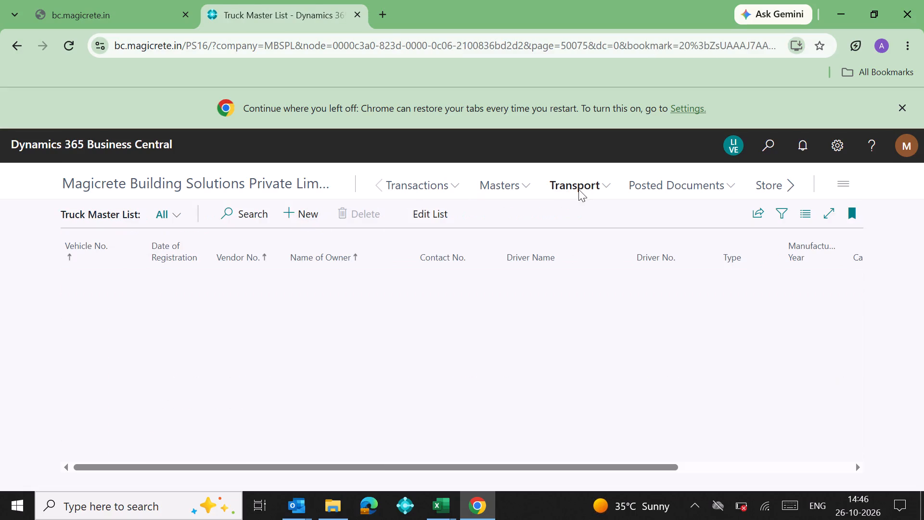
Show the available Transport pages again from the Truck Master List.
left_click(579, 186)
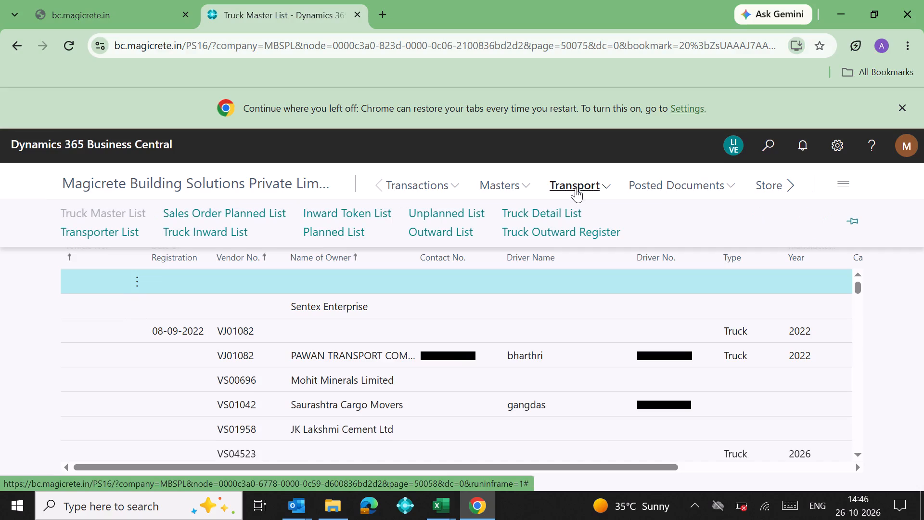